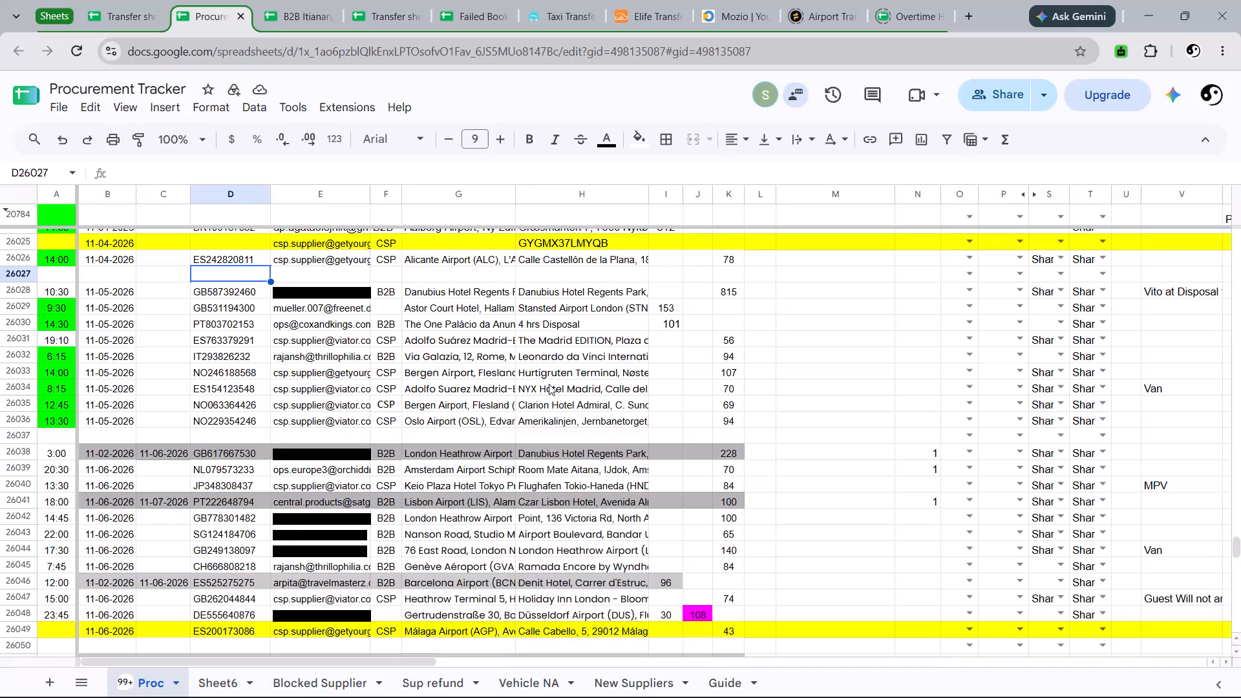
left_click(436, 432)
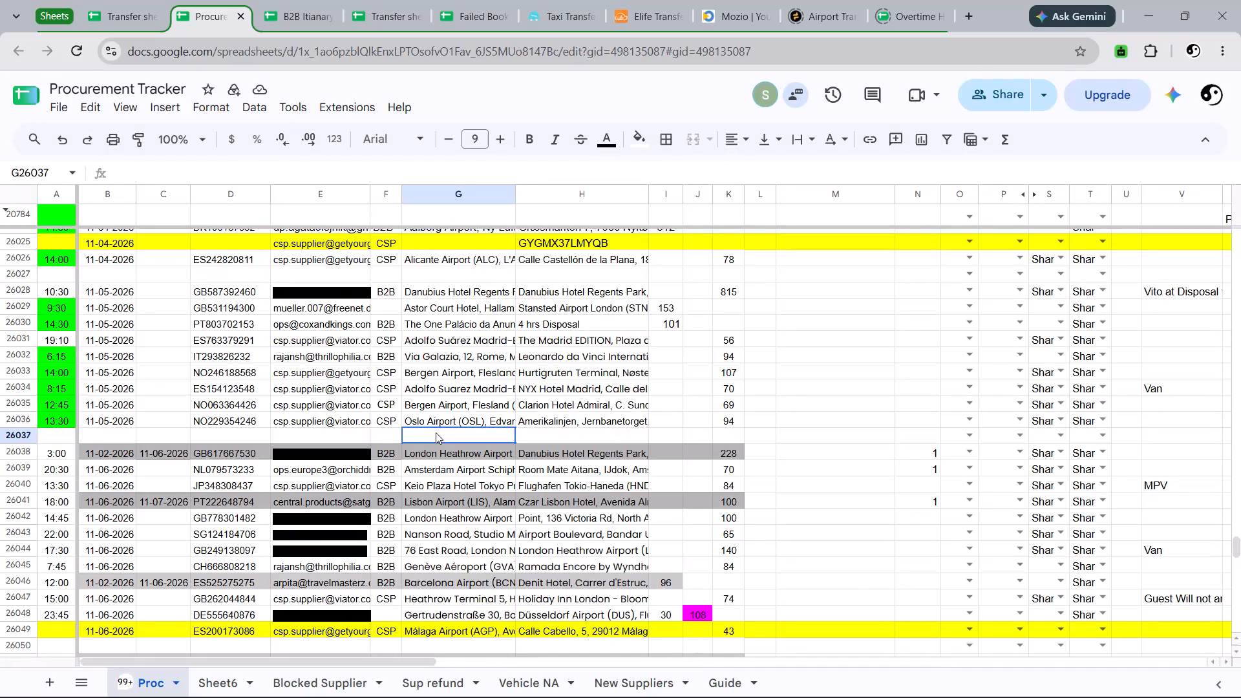
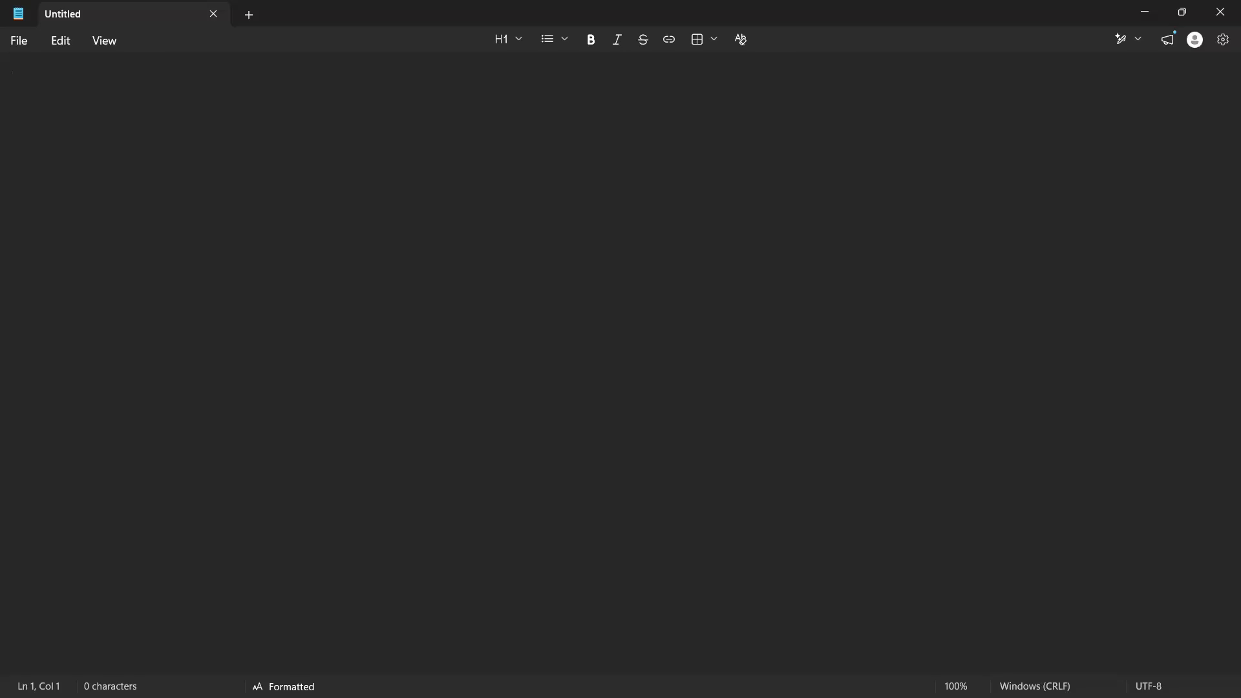
Paste the copied Lisbon and Madeira return airport transfer messages into the empty note.
key("ctrl+v")
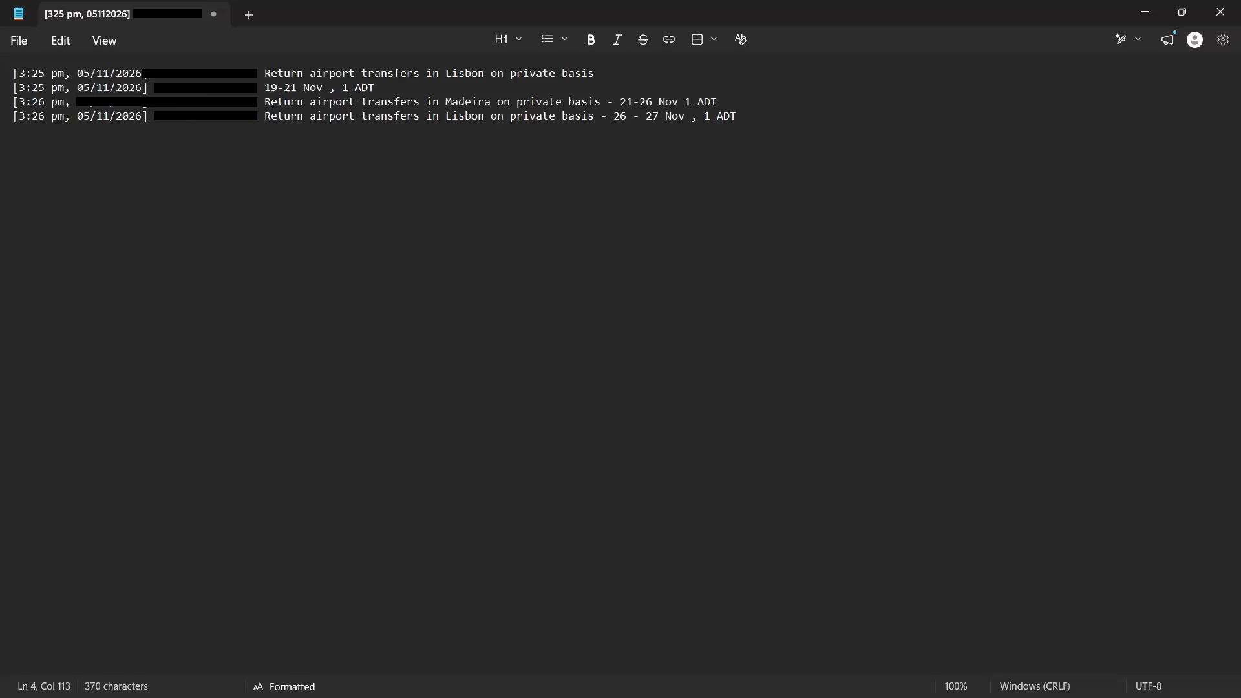
Remove the timestamp and sender before "19-21 Nov , 1 ADT" and join that text to the first Lisbon line, separated by a space.
key("Up")
key("Up")
key("ctrl+Left")
key("ctrl+Left")
key("ctrl+Left")
key("ctrl+Left")
key("ctrl+Left")
key("ctrl+Left")
key("ctrl+Left")
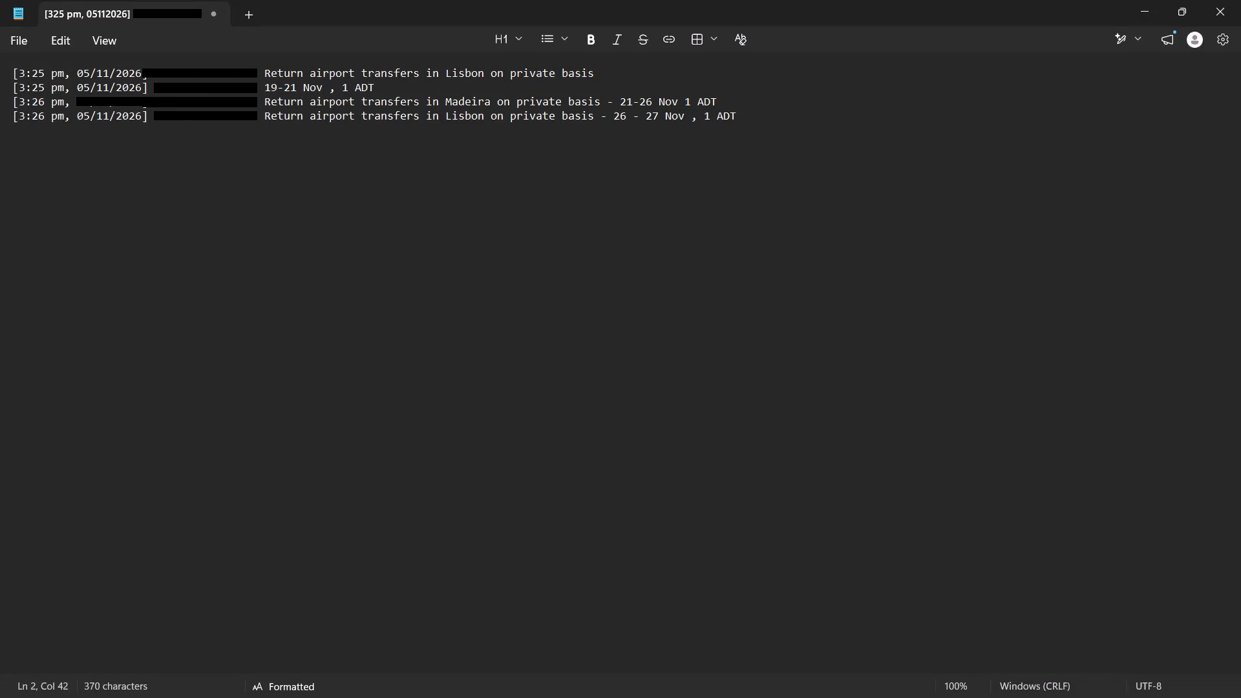
key("ctrl+BackSpace")
key("ctrl+BackSpace")
key("ctrl+BackSpace")
key("ctrl+BackSpace")
key("ctrl+BackSpace")
key("ctrl+BackSpace")
key("ctrl+BackSpace")
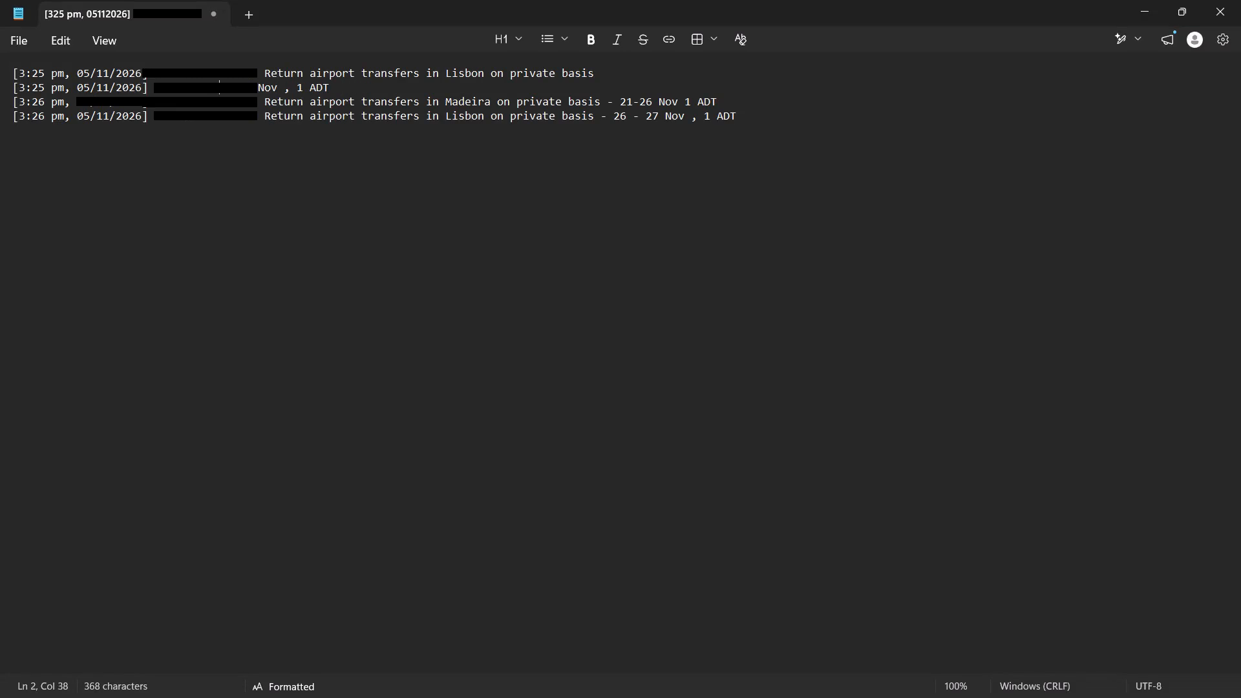
key("ctrl+BackSpace")
key("ctrl+BackSpace")
key("ctrl+BackSpace")
key("ctrl+BackSpace")
key("ctrl+BackSpace")
key("ctrl+BackSpace")
key("ctrl+BackSpace")
key("ctrl+BackSpace")
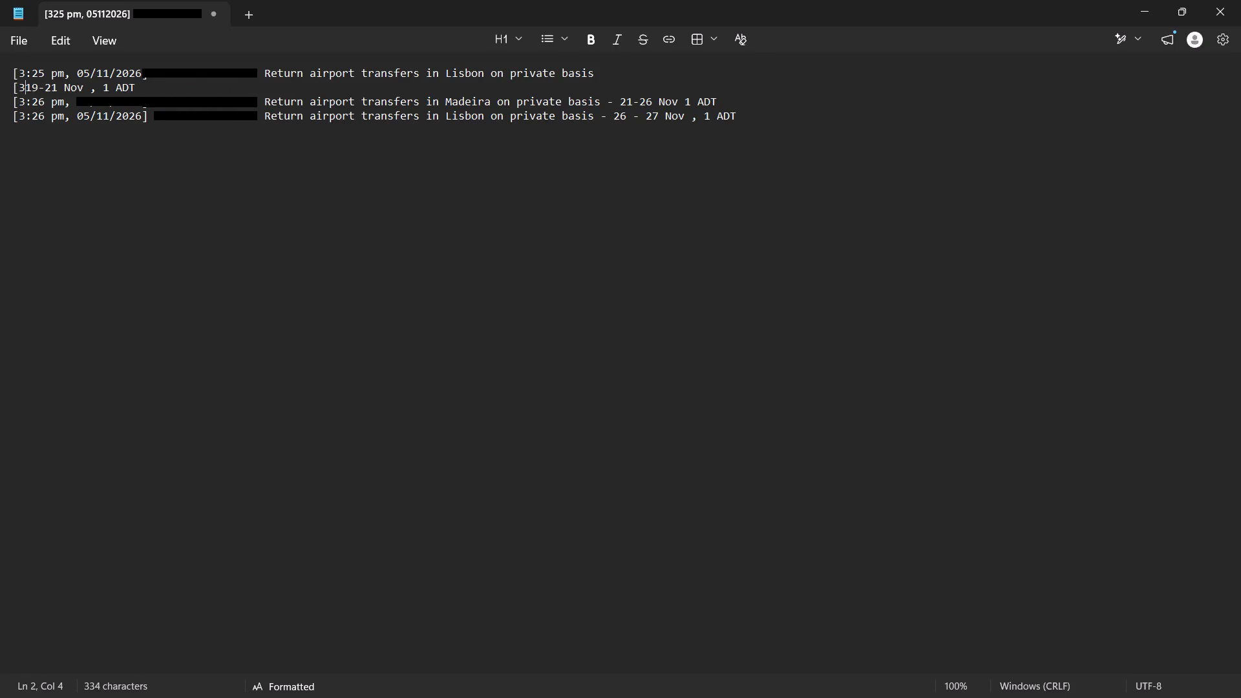
key("ctrl+BackSpace")
key("ctrl+BackSpace")
key("ctrl+BackSpace")
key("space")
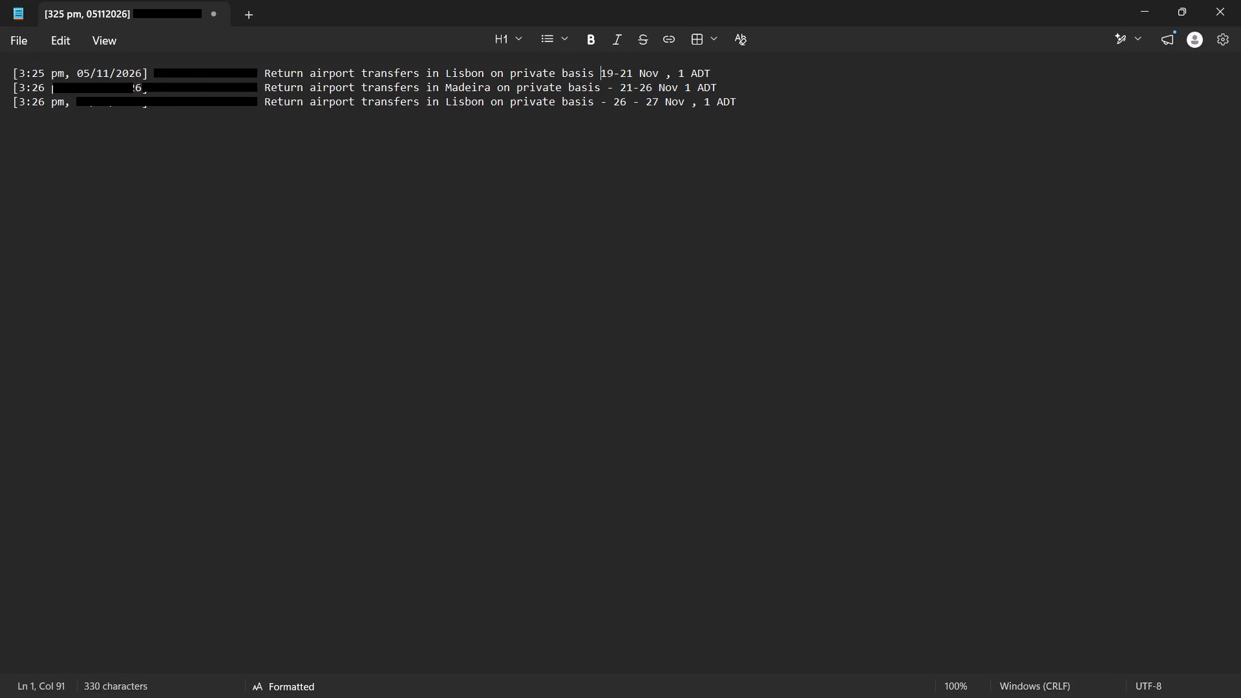
Delete the timestamp and sender prefix from the first line so it starts with "Return airport transfers in Lisbon".
key("ctrl+Left")
key("ctrl+Left")
key("ctrl+Left")
key("ctrl+Left")
key("ctrl+Left")
key("ctrl+Left")
key("ctrl+Left")
key("ctrl+Left")
key("ctrl+Left")
key("ctrl+Right")
key("ctrl+BackSpace")
key("ctrl+BackSpace")
key("ctrl+BackSpace")
key("ctrl+BackSpace")
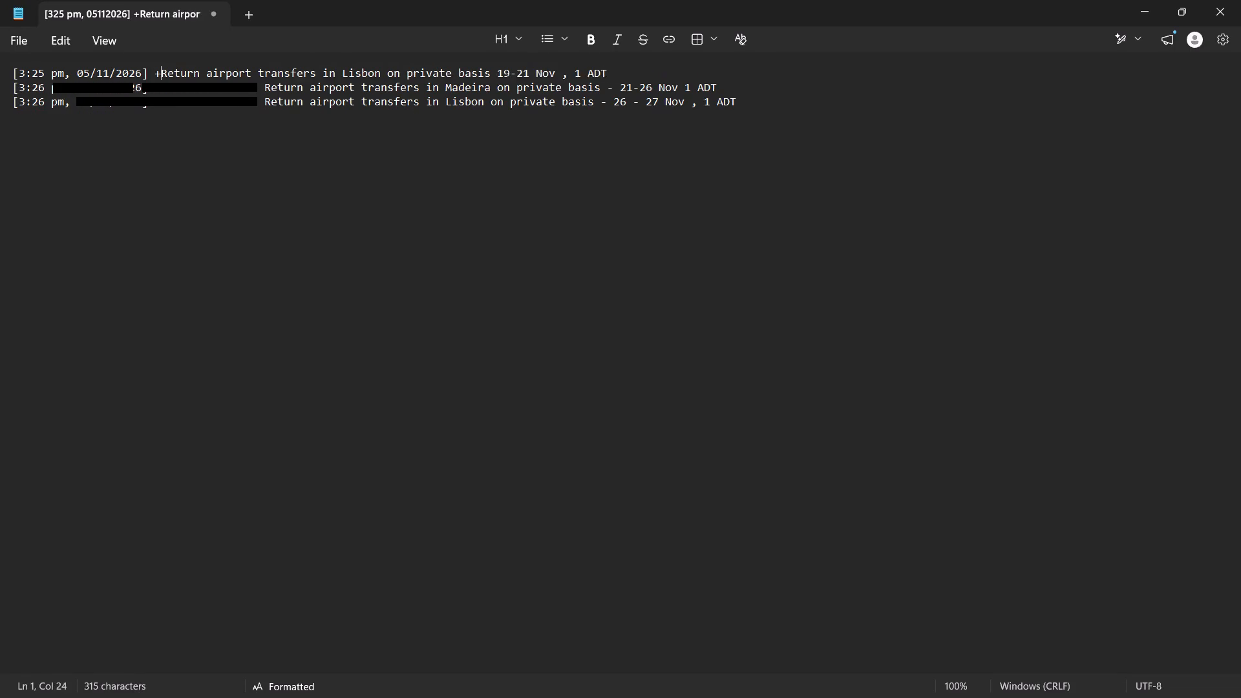
key("ctrl+BackSpace")
key("ctrl+BackSpace")
key("ctrl+BackSpace")
key("ctrl+BackSpace")
key("ctrl+BackSpace")
key("ctrl+BackSpace")
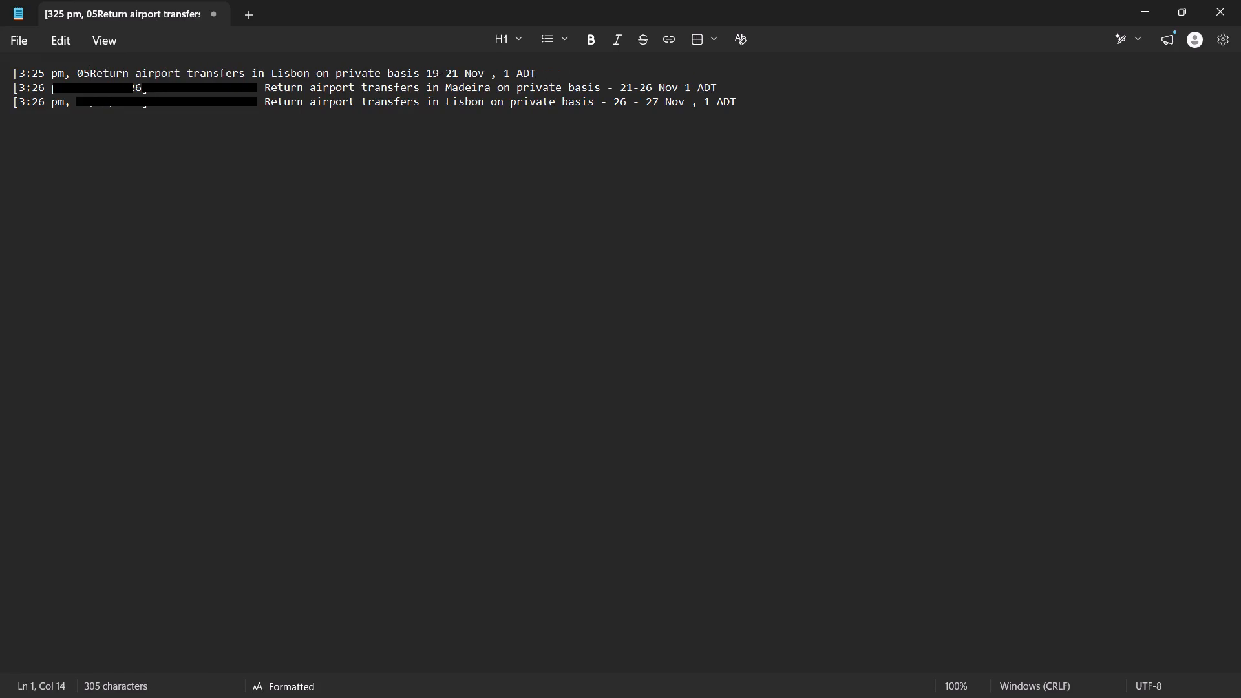
key("ctrl+BackSpace")
key("ctrl+BackSpace")
key("ctrl+BackSpace")
key("ctrl+BackSpace")
key("ctrl+BackSpace")
key("ctrl+BackSpace")
key("ctrl+BackSpace")
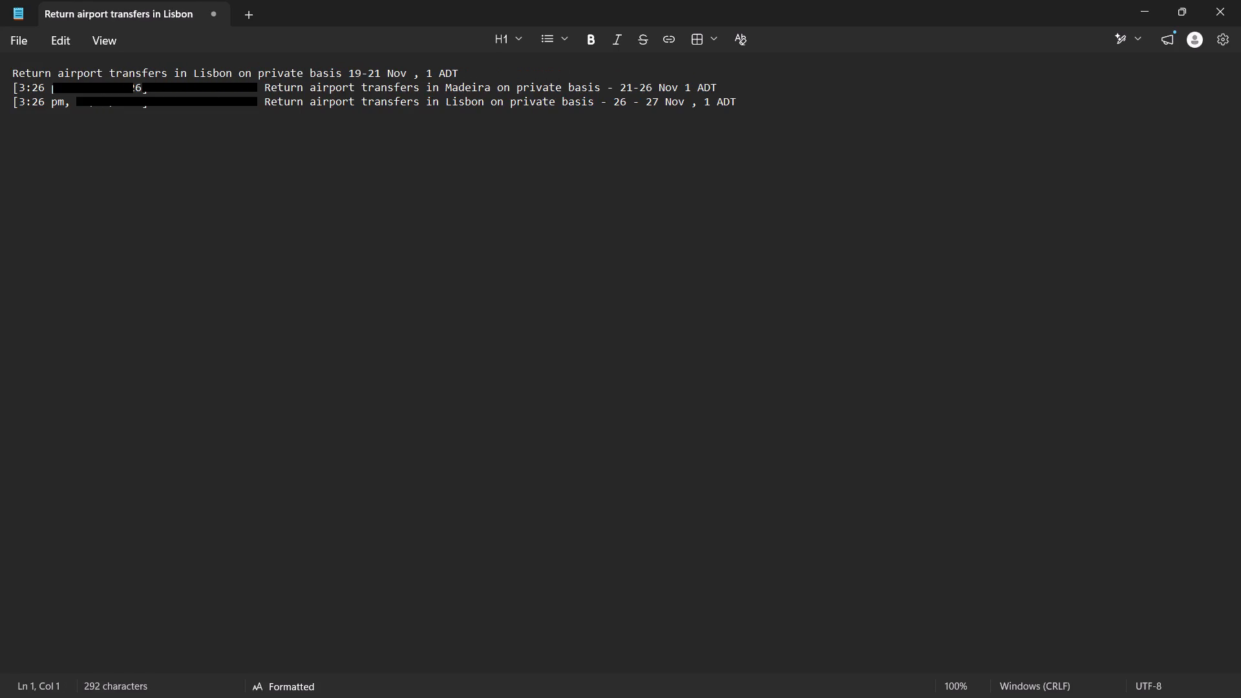
Delete the timestamp and sender prefix in front of the Madeira return airport transfers line.
key("Down")
key("ctrl+Delete")
key("ctrl+Delete")
key("ctrl+Delete")
key("ctrl+Delete")
key("ctrl+Delete")
key("ctrl+Delete")
key("ctrl+Delete")
key("ctrl+Delete")
key("ctrl+Delete")
key("ctrl+Delete")
key("ctrl+Delete")
key("ctrl+Delete")
key("ctrl+Delete")
key("ctrl+Delete")
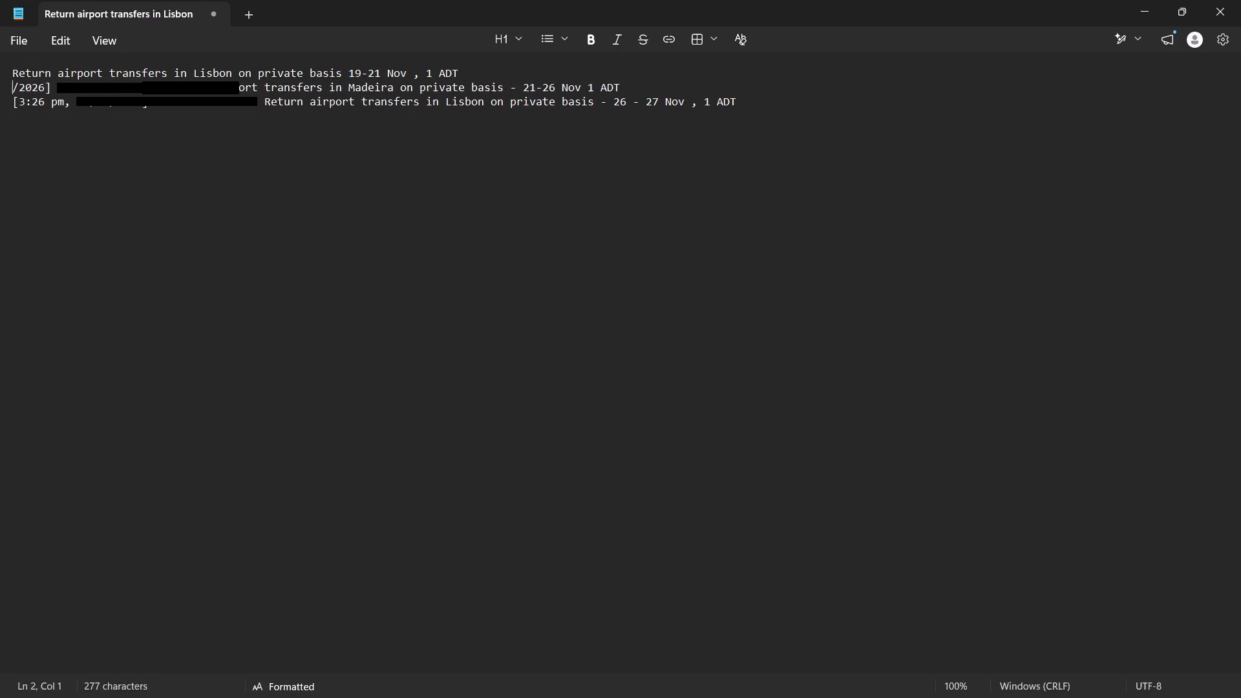
Remove the rest of the copied chat-message prefix from the start of the Madeira transfer line for 21-26 Nov.
key("ctrl+Delete")
key("ctrl+Delete")
key("ctrl+Delete")
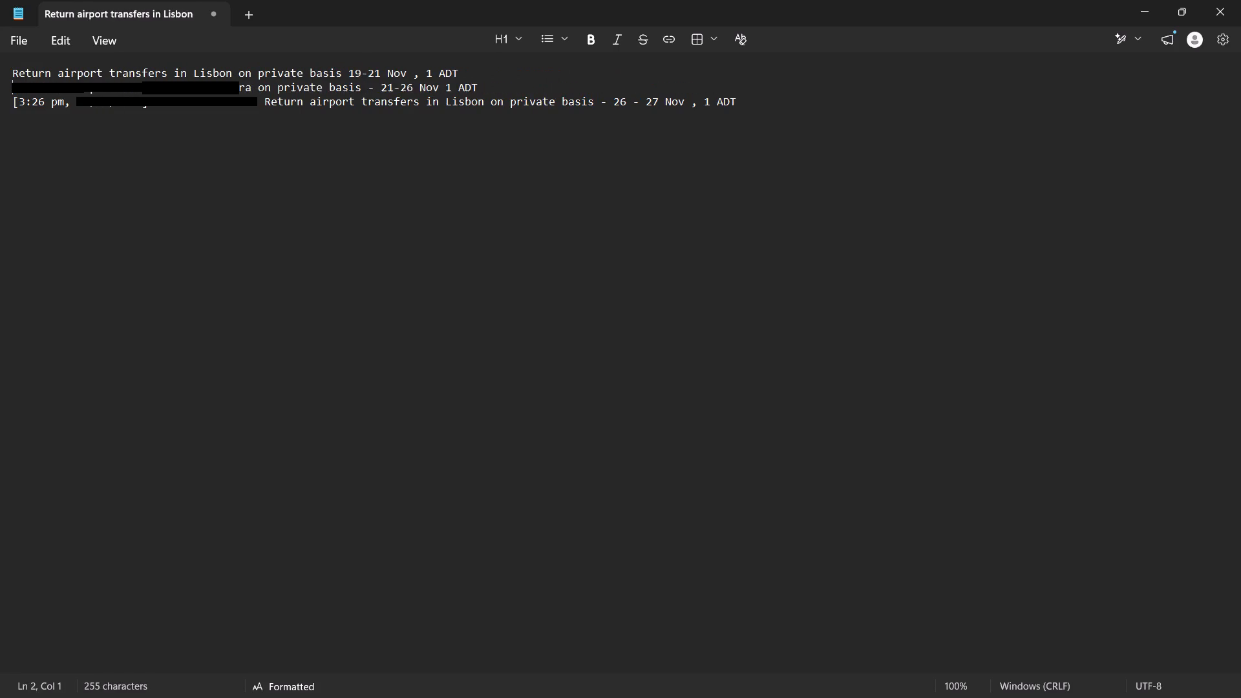
Delete the copied chat-message prefix, including its timestamp, so the 26 - 27 Nov Lisbon transfer line starts with "Return".
key("Down")
key("ctrl+Delete")
key("ctrl+Delete")
key("ctrl+Delete")
key("ctrl+Delete")
key("ctrl+Delete")
key("ctrl+Delete")
key("ctrl+Delete")
key("ctrl+Delete")
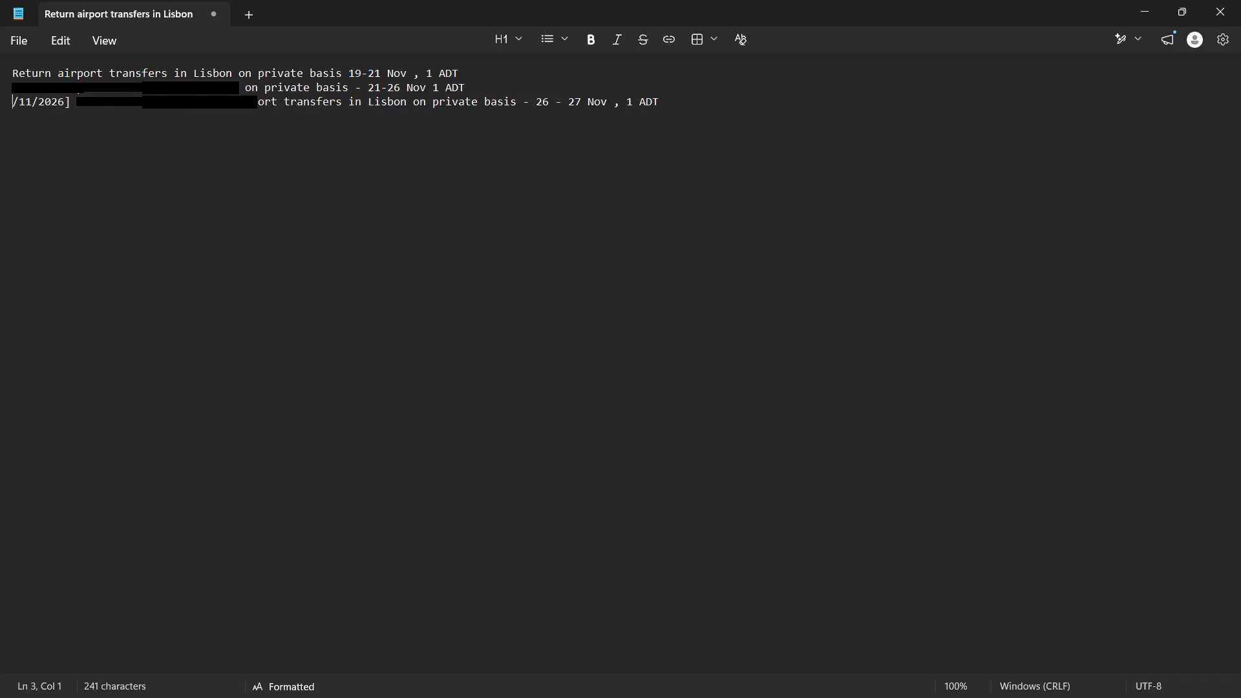
key("ctrl+Delete")
key("ctrl+Delete")
key("ctrl+Delete")
key("ctrl+Delete")
key("ctrl+Delete")
key("ctrl+Delete")
key("ctrl+Delete")
key("ctrl+Delete")
key("ctrl+Delete")
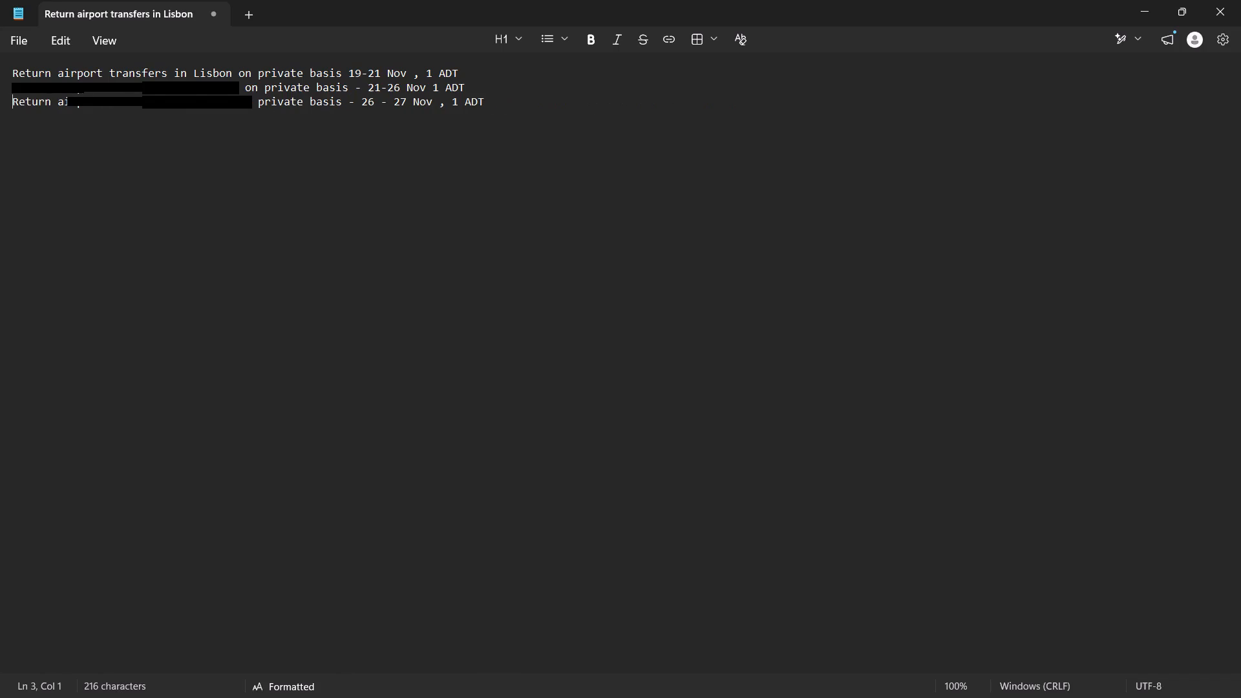
Add four new lines below the 26 - 27 Nov Lisbon transfer entry.
key("End")
key("shift+Return")
key("shift+Return")
key("shift+Return")
key("shift+Return")
Switch from the transfer notes to another open window.
key("alt+Tab")
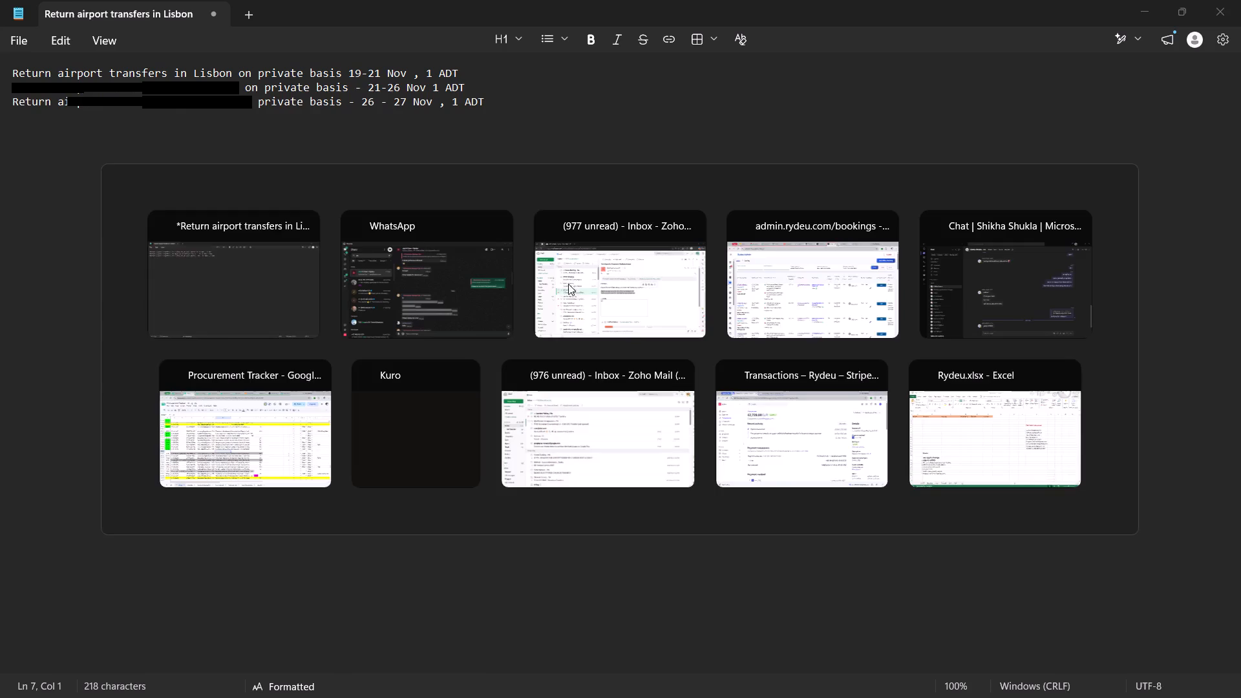
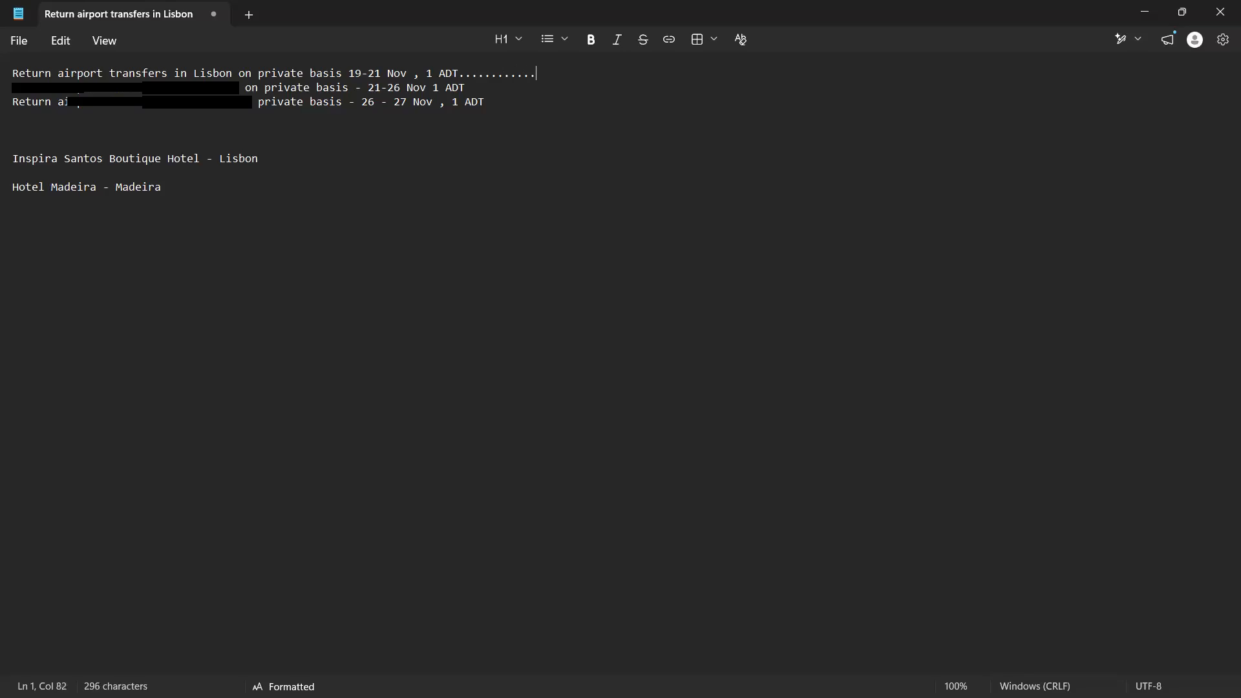
Enter 50 after the dotted leader at the end of the 19-21 Nov Lisbon transfer line.
type("50")
Add a dotted leader of 15 periods and the amount 60 at the end of the 21-26 Nov Madeira transfer line.
key("Down")
key("period")
key("period")
key("period")
key("period")
key("period")
key("period")
key("period")
key("period")
key("period")
key("period")
key("period")
key("period")
key("period")
key("period")
key("period")
type("60")
Add a dotted leader of 14 periods and the amount 50 to the 26 - 27 Nov transfer line, ending with a line break.
key("Down")
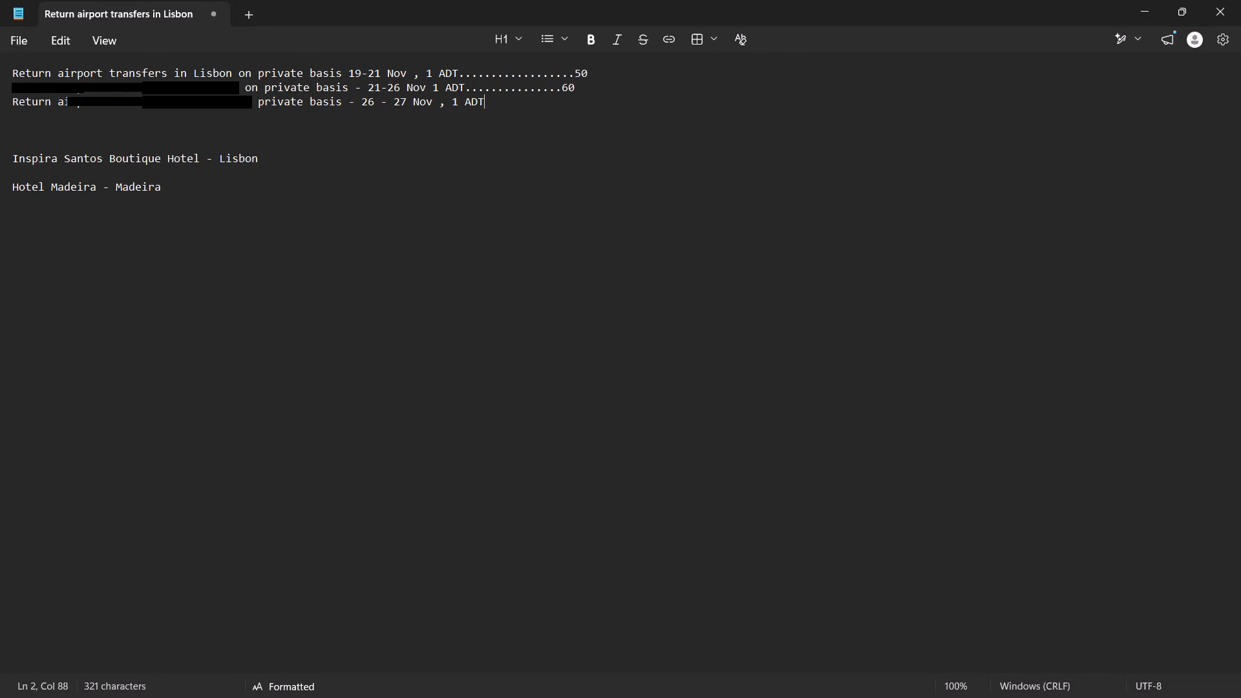
key("period")
key("period")
key("period")
key("period")
key("period")
key("period")
key("period")
key("period")
key("period")
key("period")
key("period")
key("period")
key("period")
key("period")
type("50")
key("Return")
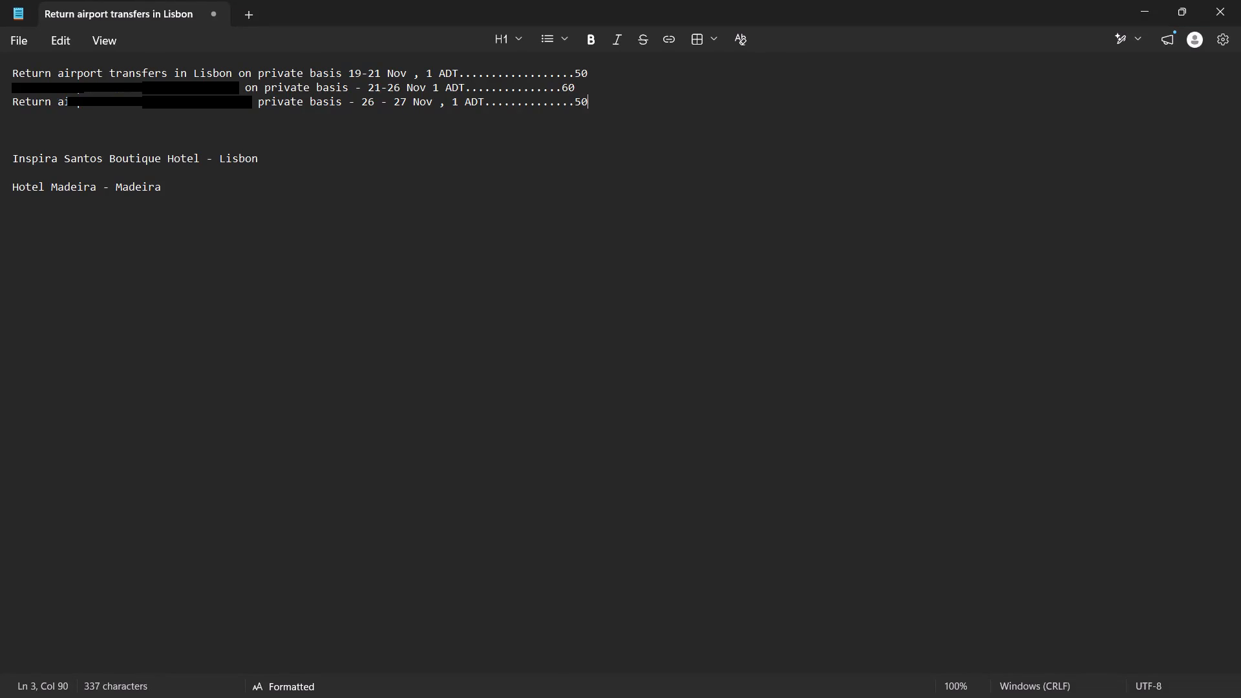
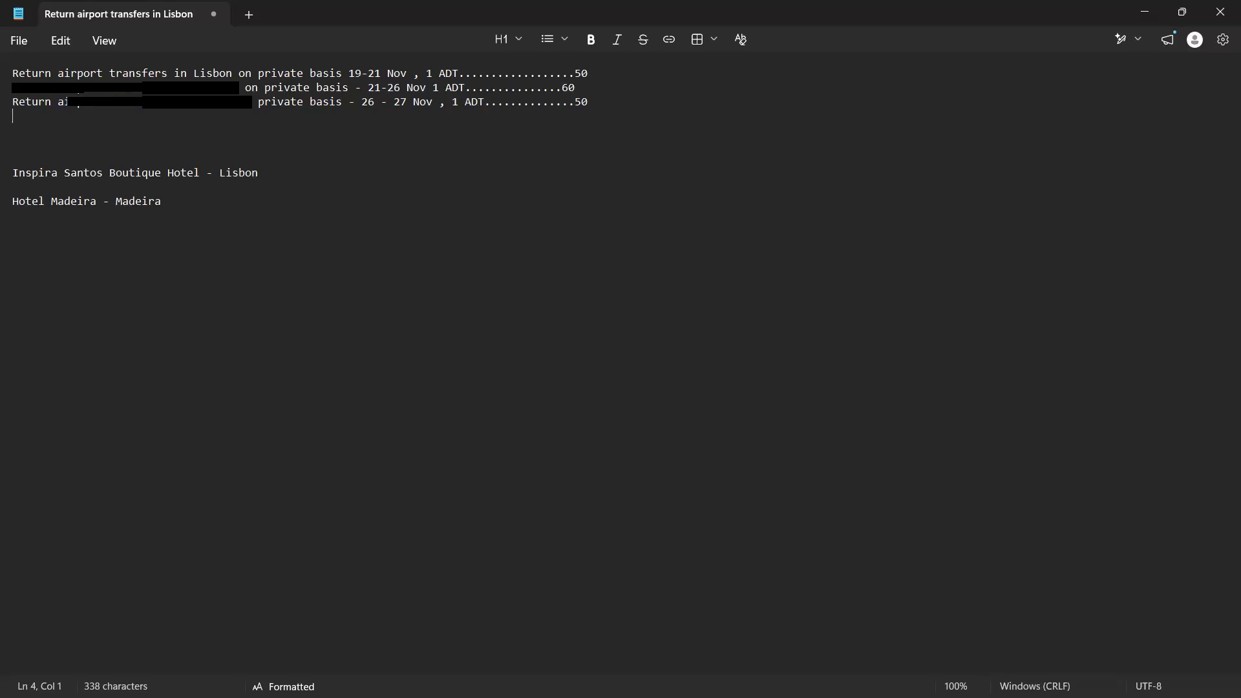
Remove two of the blank lines between the 26 - 27 Nov transfer line and the Inspira Santos Boutique Hotel line.
key("Delete")
key("Down")
key("Down")
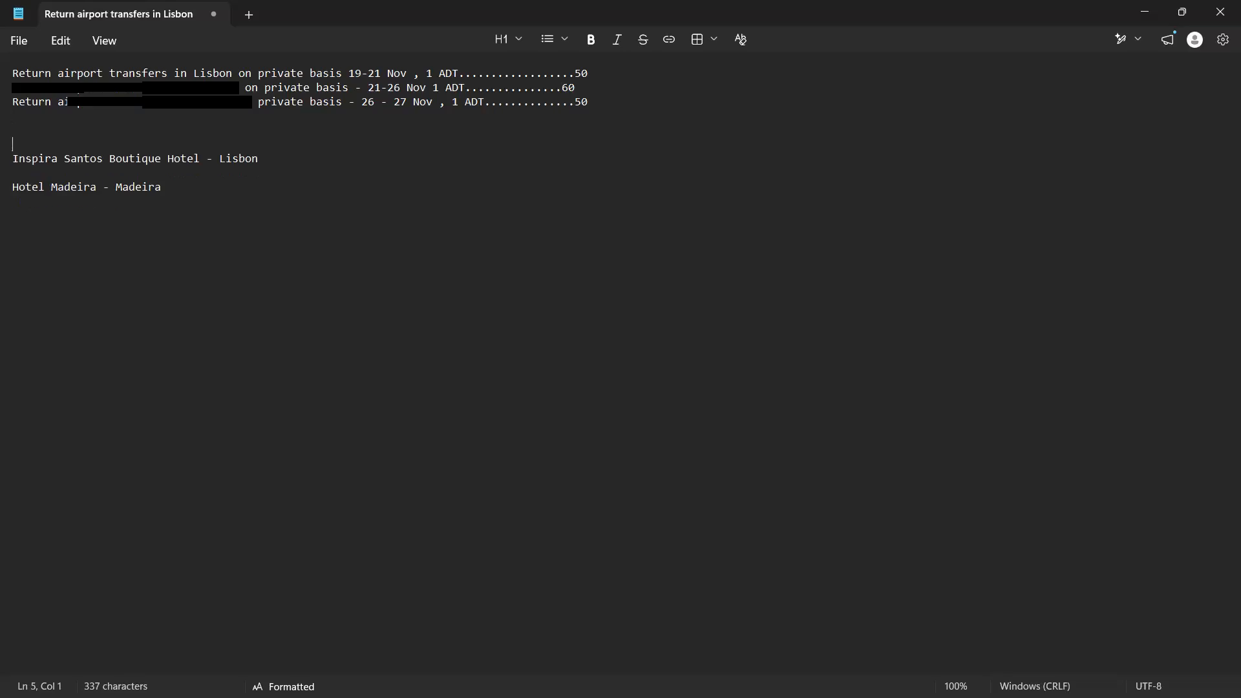
key("Down")
key("Up")
key("Up")
key("BackSpace")
Add two line breaks at the end of the note, below the Hotel Madeira line.
key("Down")
key("Down")
key("Down")
key("Down")
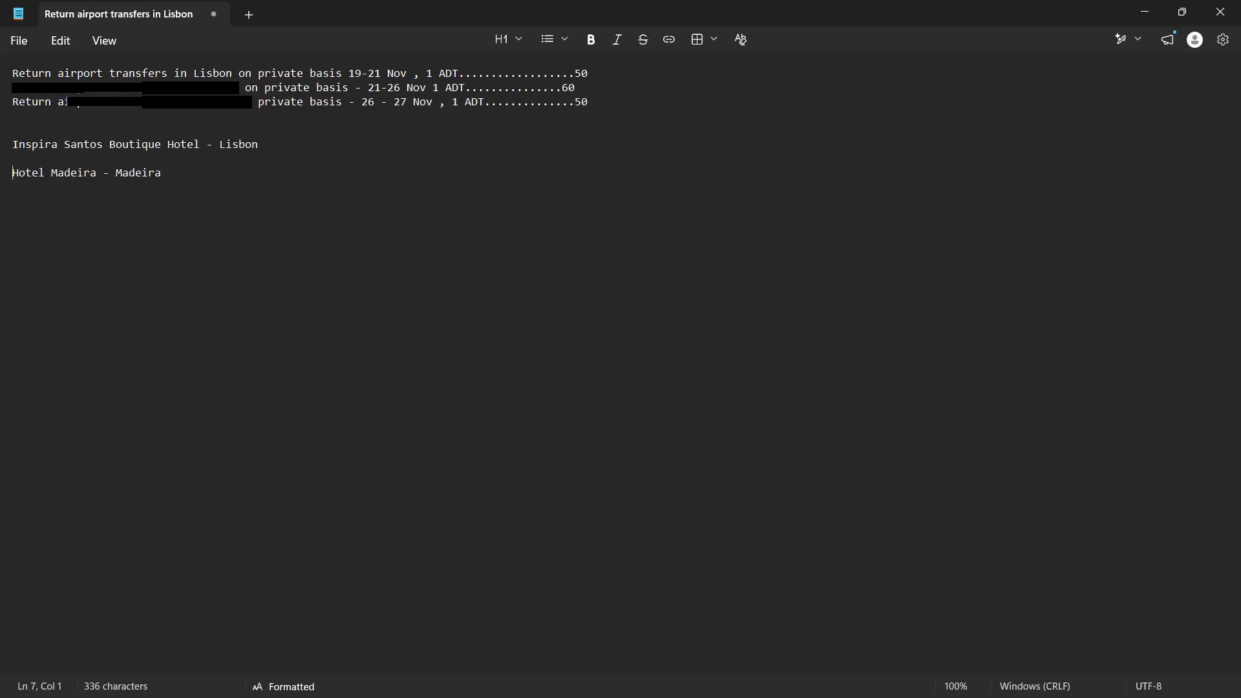
key("Down")
key("Down")
key("shift+Return")
key("shift+Return")
Switch from the transfer notes to the Zoho Mail inbox window in Edge.
key("alt+Tab")
key("alt+Tab")
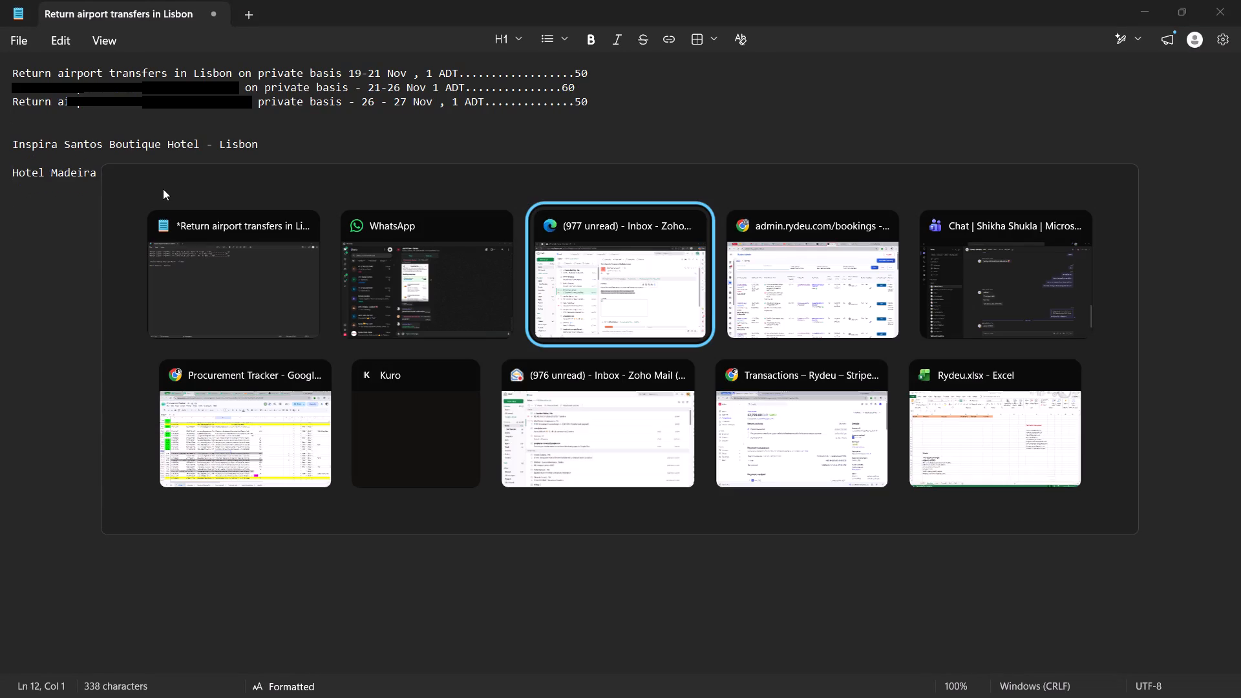
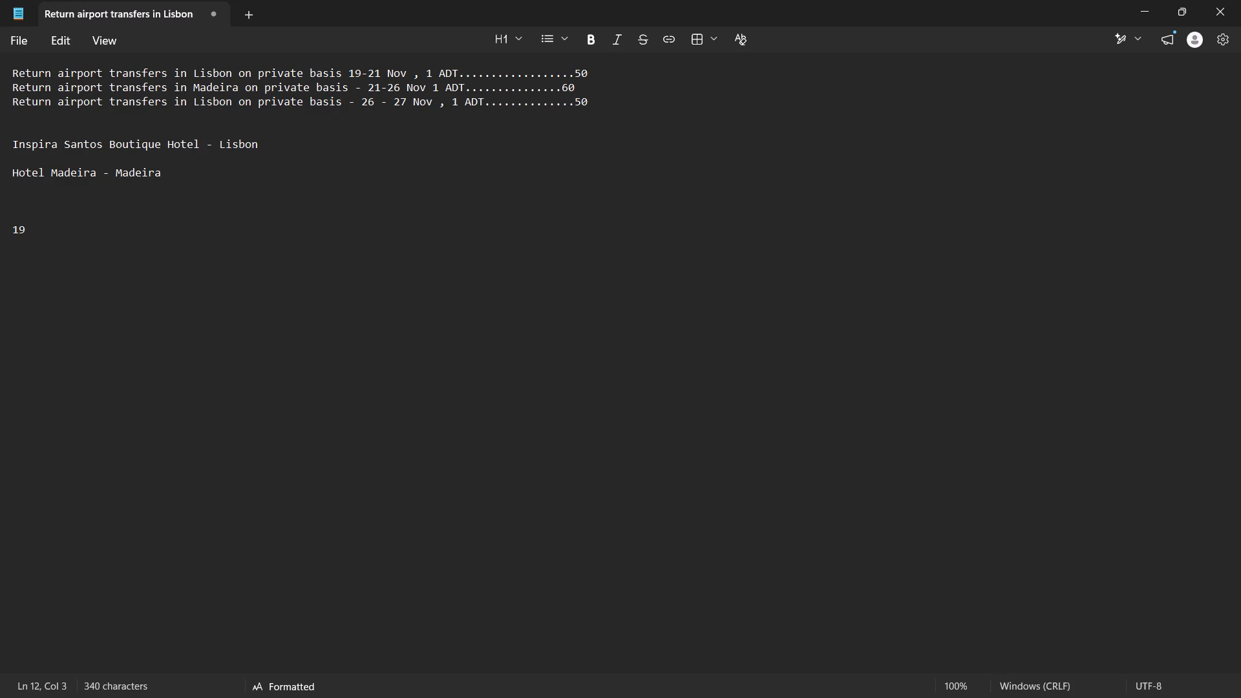
Complete the date 19/11 on the line started below the hotel names and follow it with a dotted leader of 7 periods.
type("/11")
key("period")
key("period")
key("period")
key("period")
key("period")
key("period")
key("period")
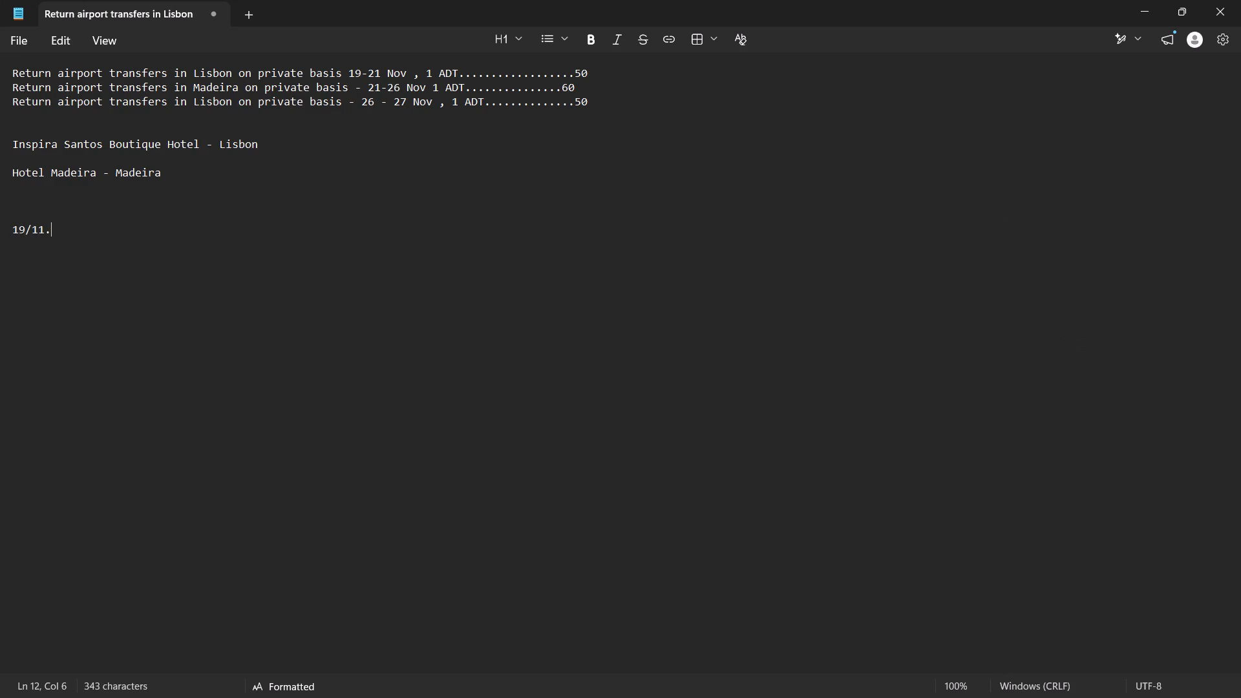
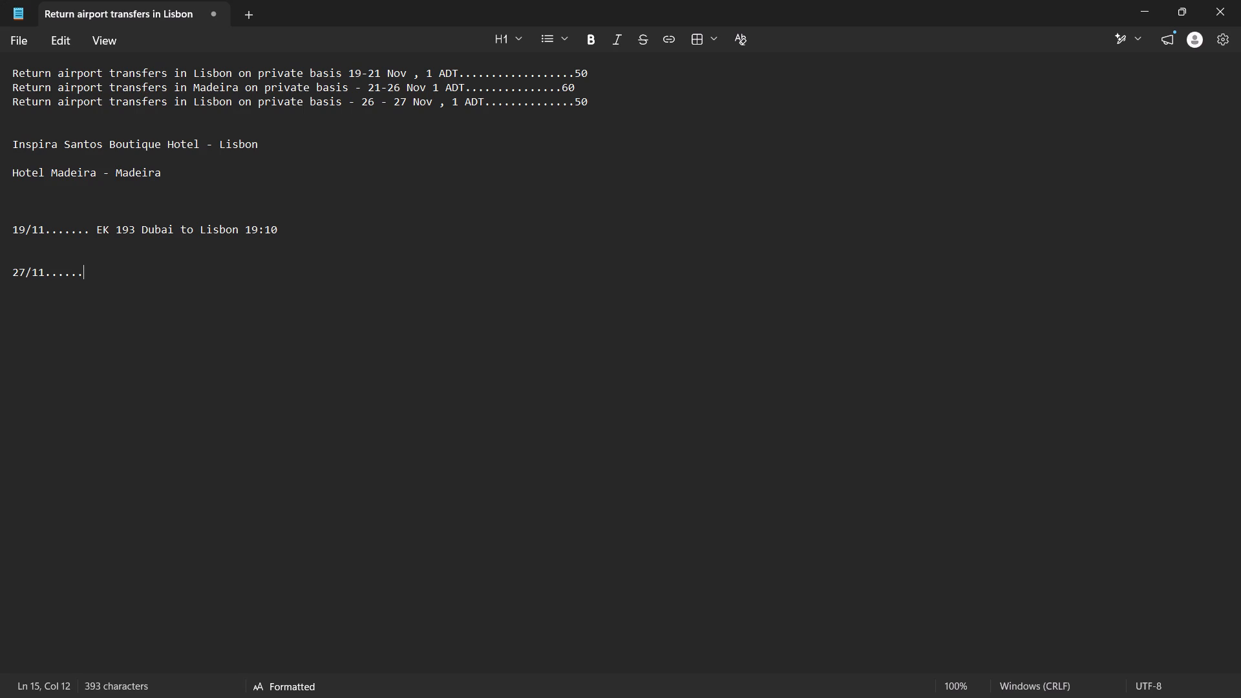
Trim the dotted leader after the date 27/11 to 6 periods and end it with a space.
key("BackSpace")
key("BackSpace")
key("BackSpace")
key("space")
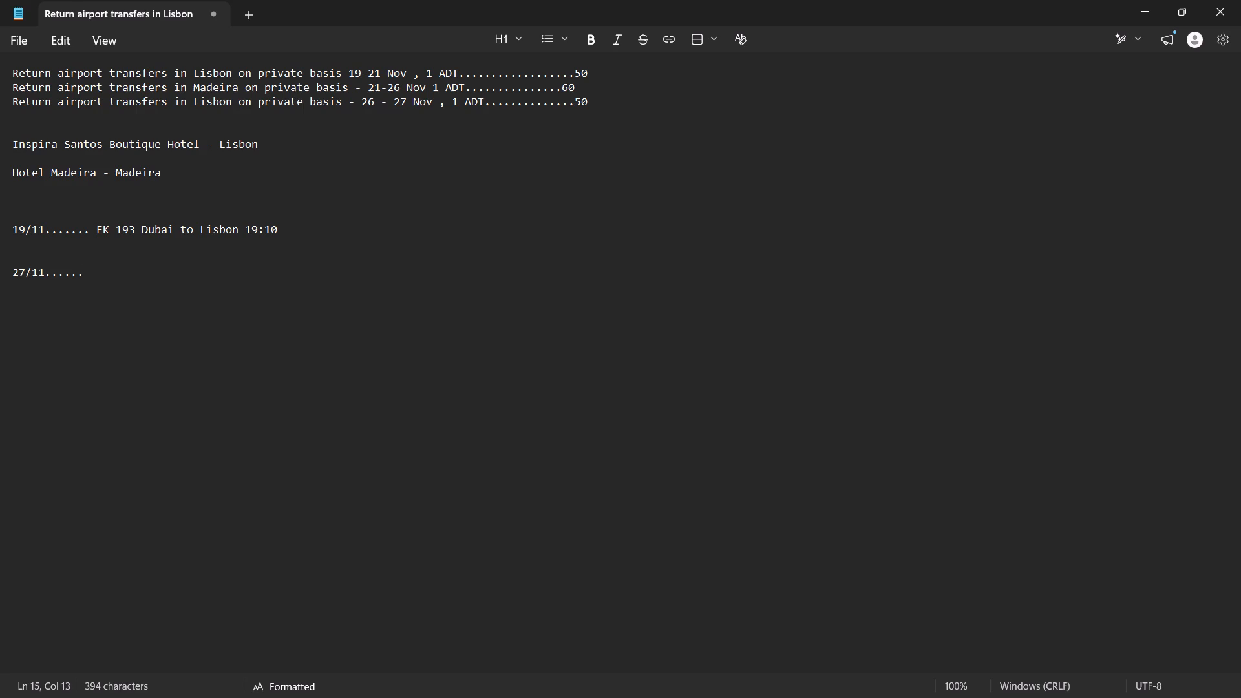
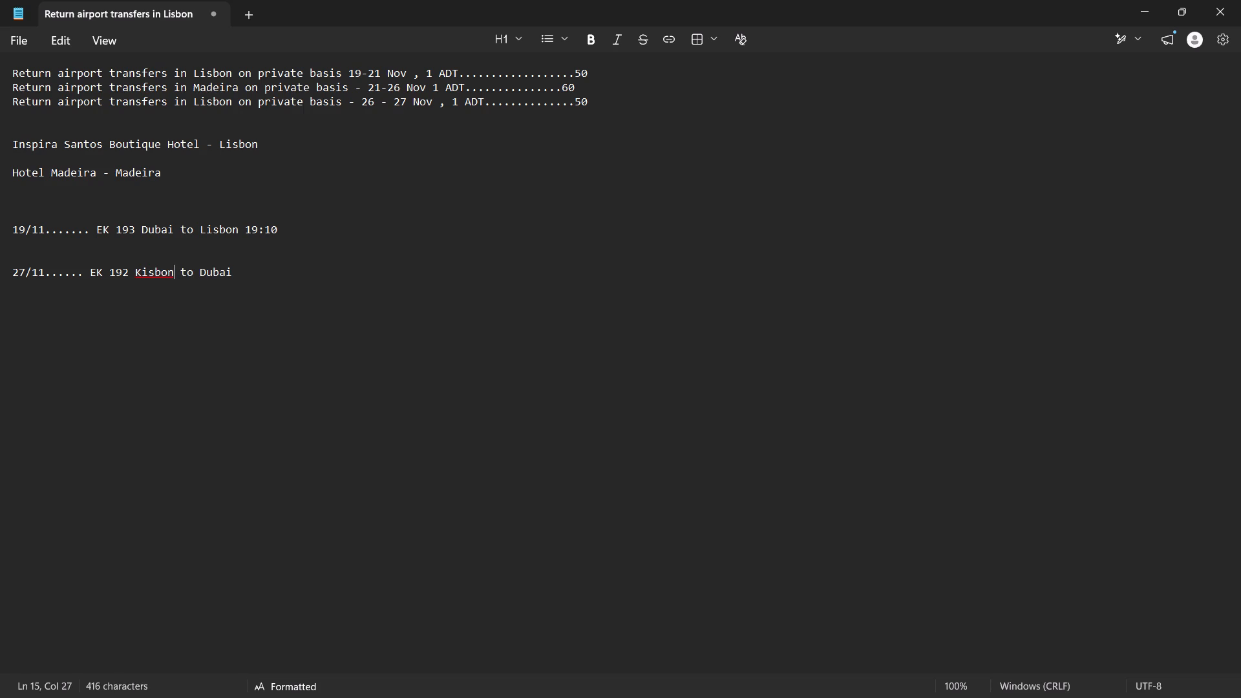
Remove the wrong initial K from the misspelled departure city "Kisbon" in the 27/11 EK 192 flight line.
key("Left")
key("Left")
key("Left")
key("Left")
key("Left")
key("Left")
key("Delete")
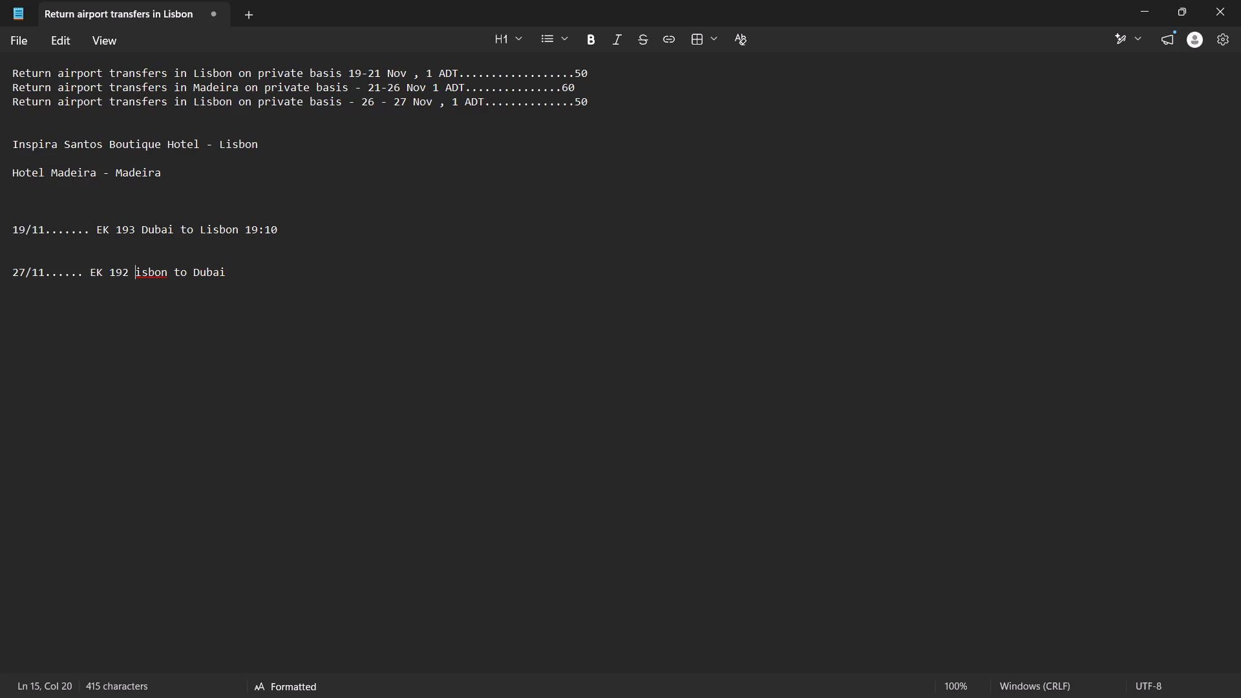
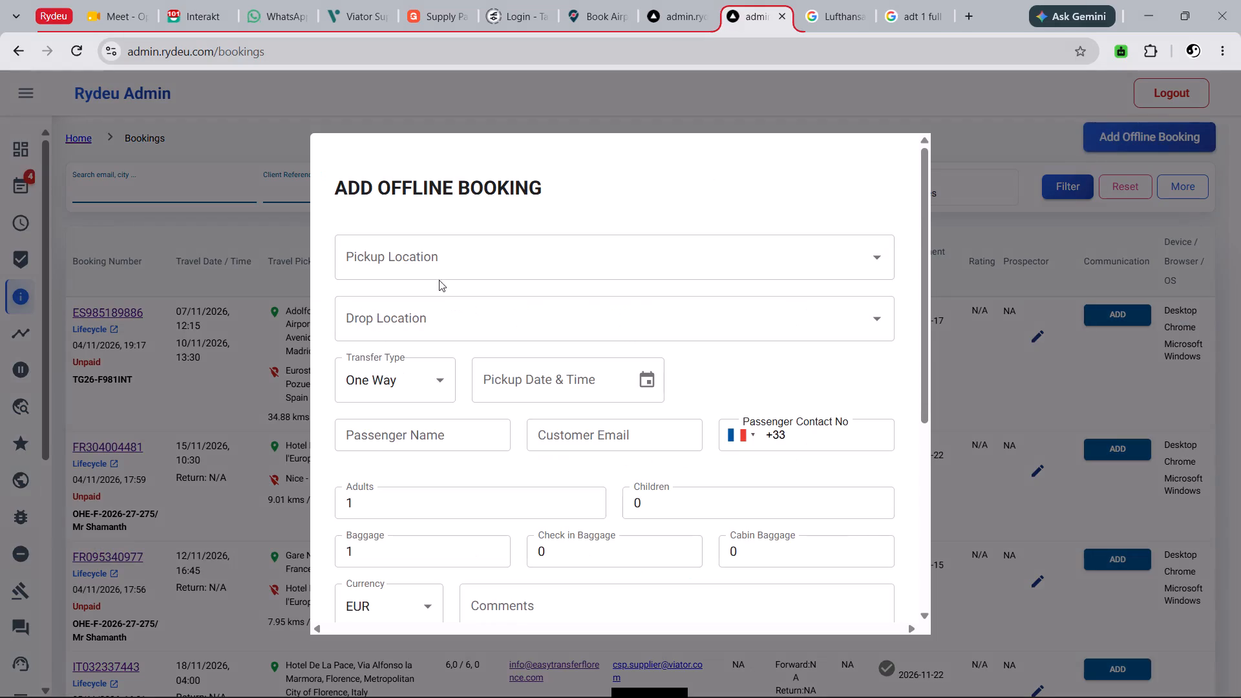
Copy "Inspira Santos Boutique Hotel" from the Notepad transfer notes into the pickup location of the offline booking form in Chrome.
key("alt+Tab")
key("alt+Tab")
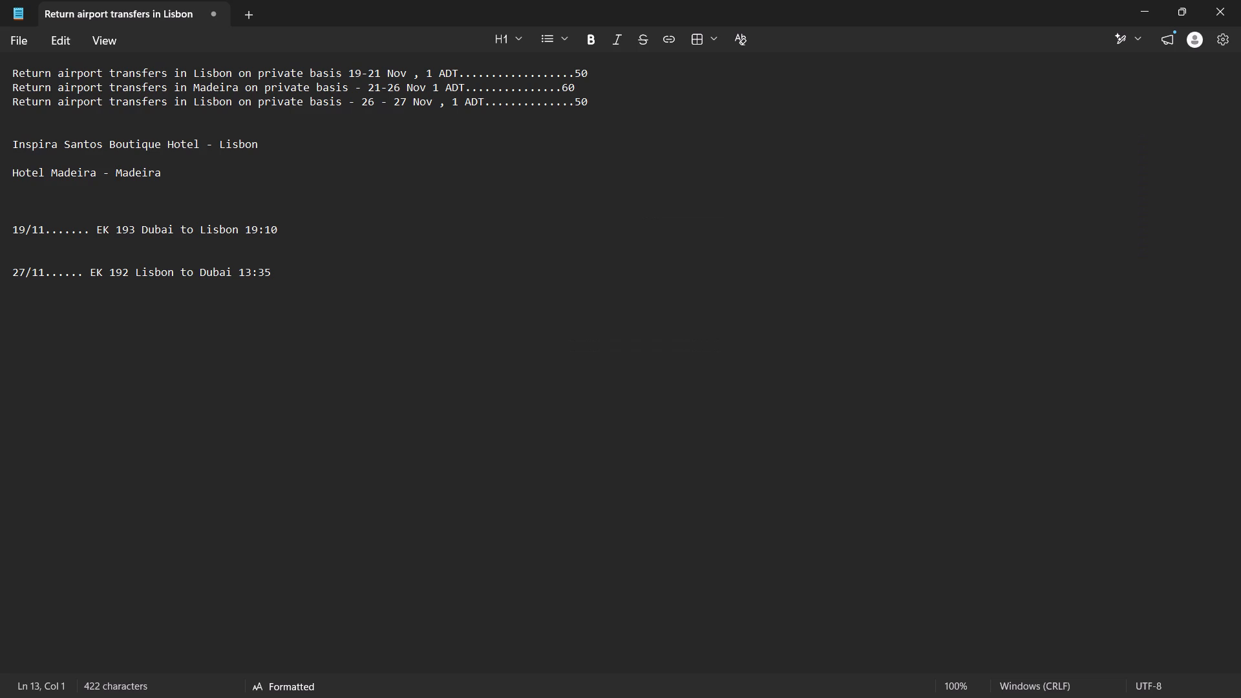
left_click(32, 149)
left_click_drag(32, 149, 174, 150)
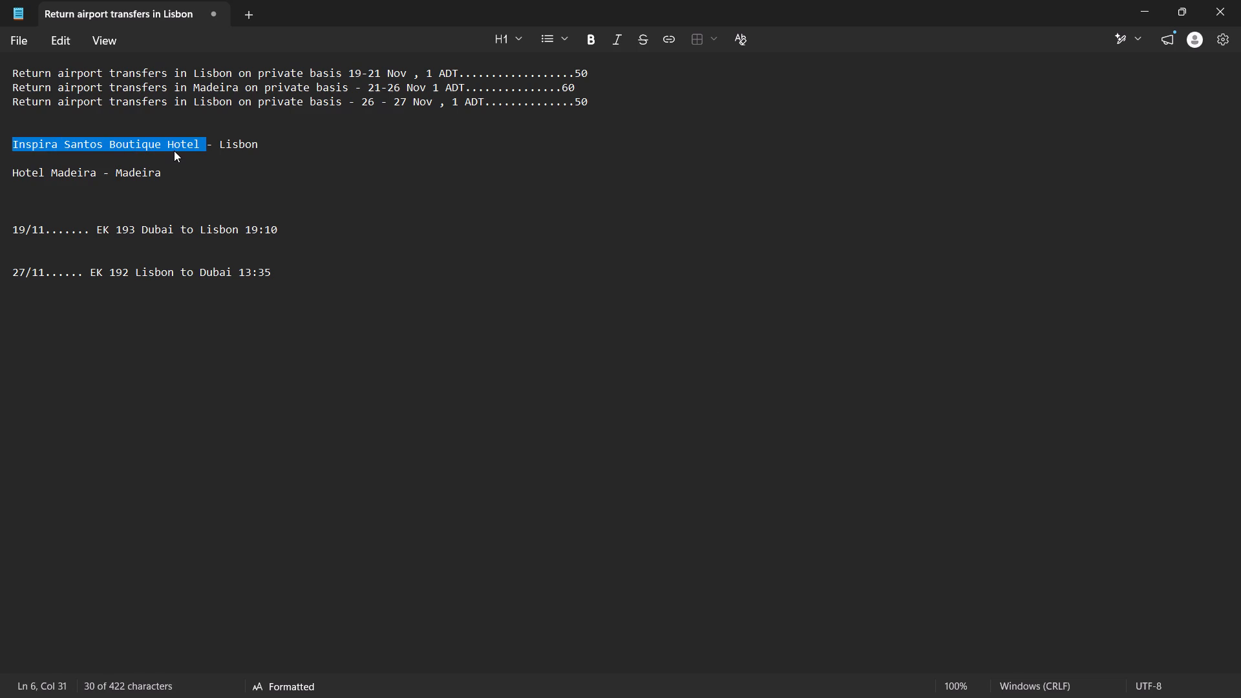
key("ctrl+c")
key("alt+Tab")
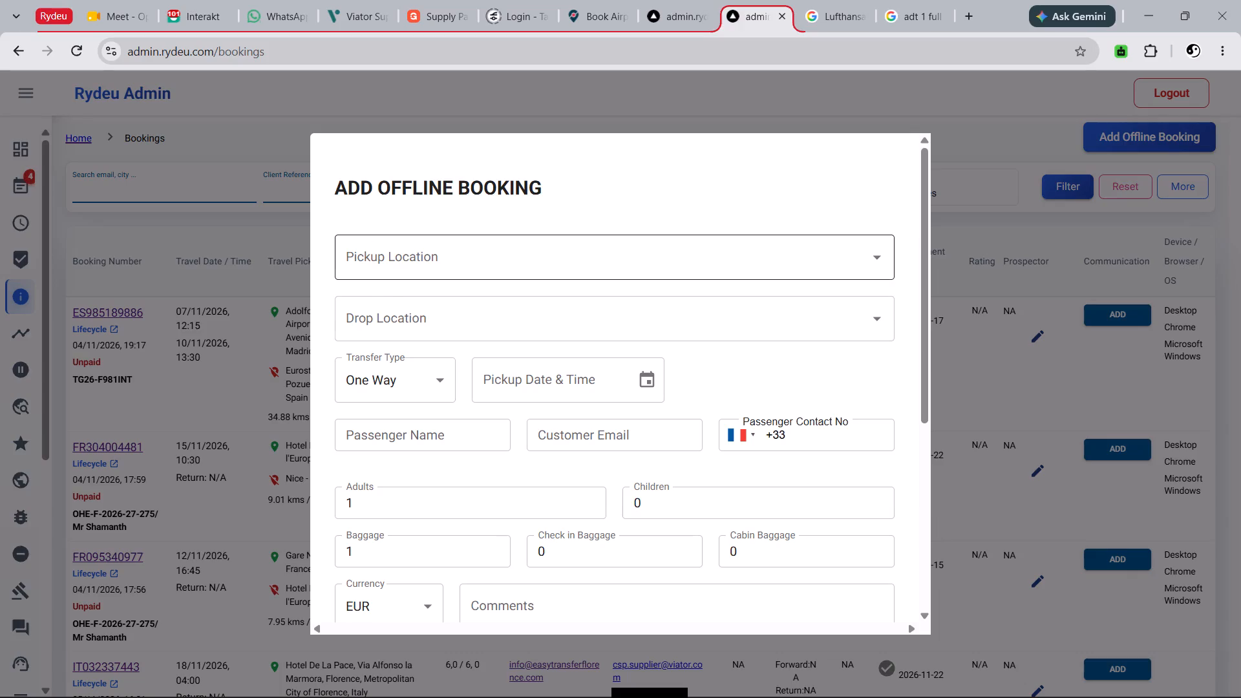
left_click(390, 252, "ctrl")
key("ctrl+v")
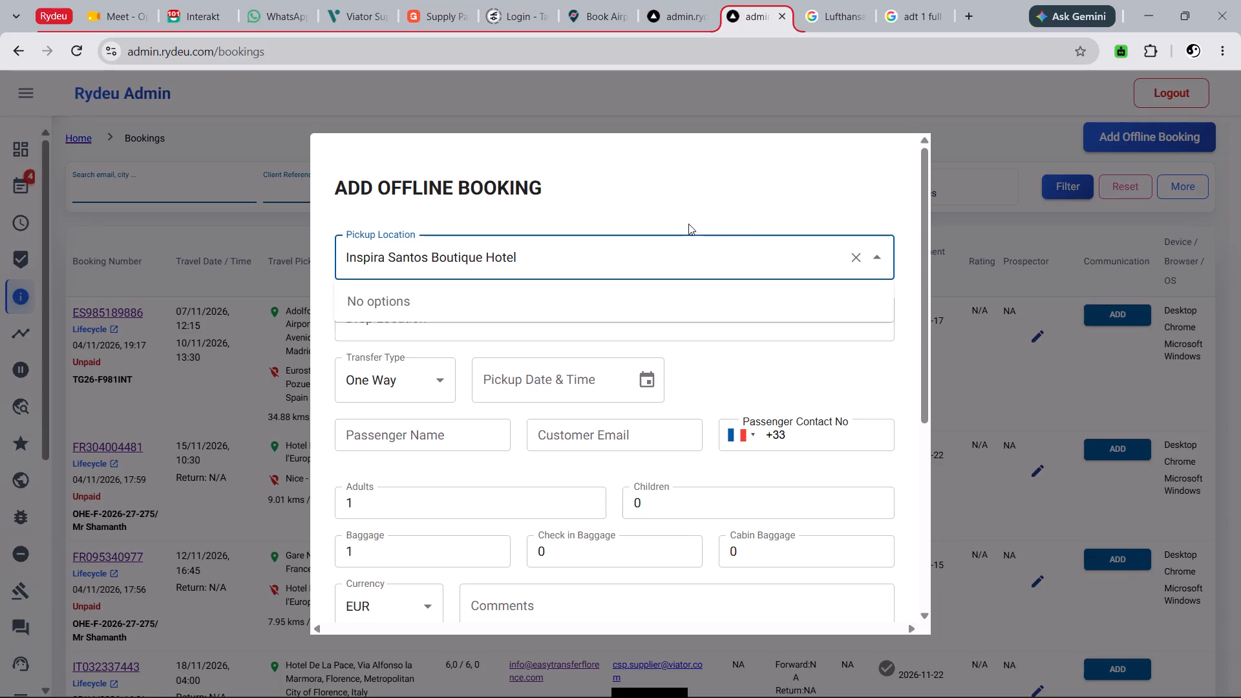
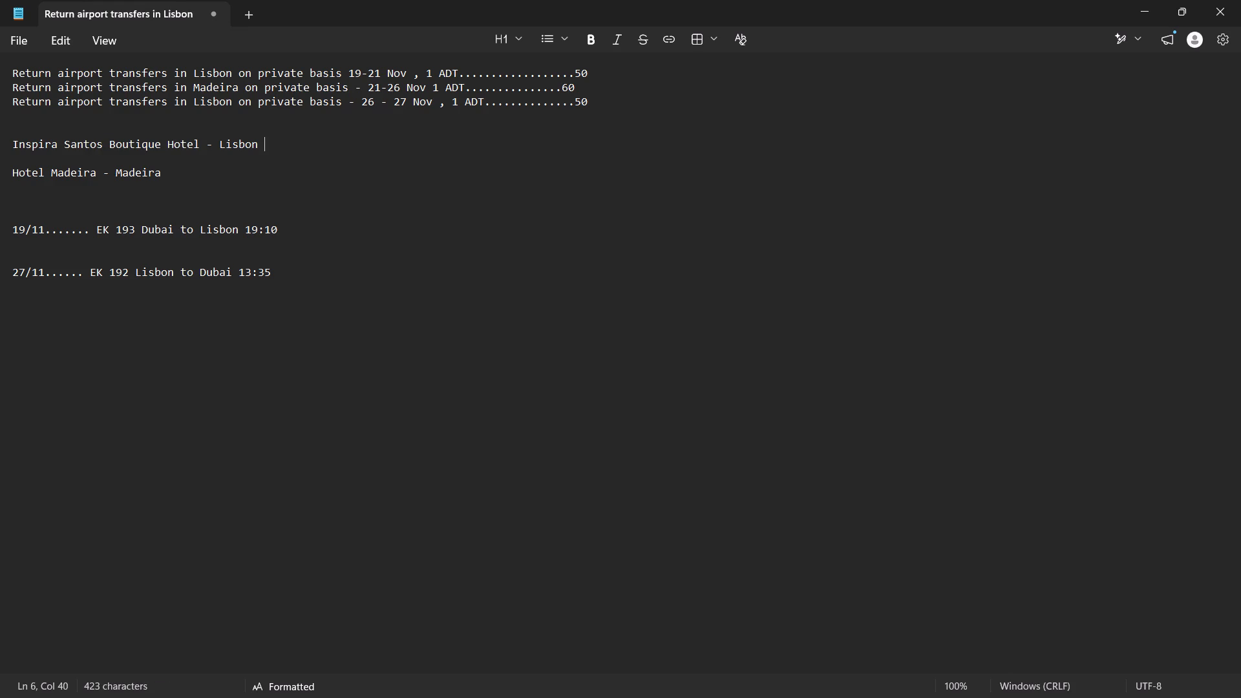
Add the dates "19---21" at the end of the Inspira Santos Boutique Hotel - Lisbon line in the notes.
type("19---21")
Extend the end of the Hotel Madeira - Madeira line with a space for its stay dates.
key("Down")
key("Down")
key("Down")
key("Up")
key("End")
key("space")
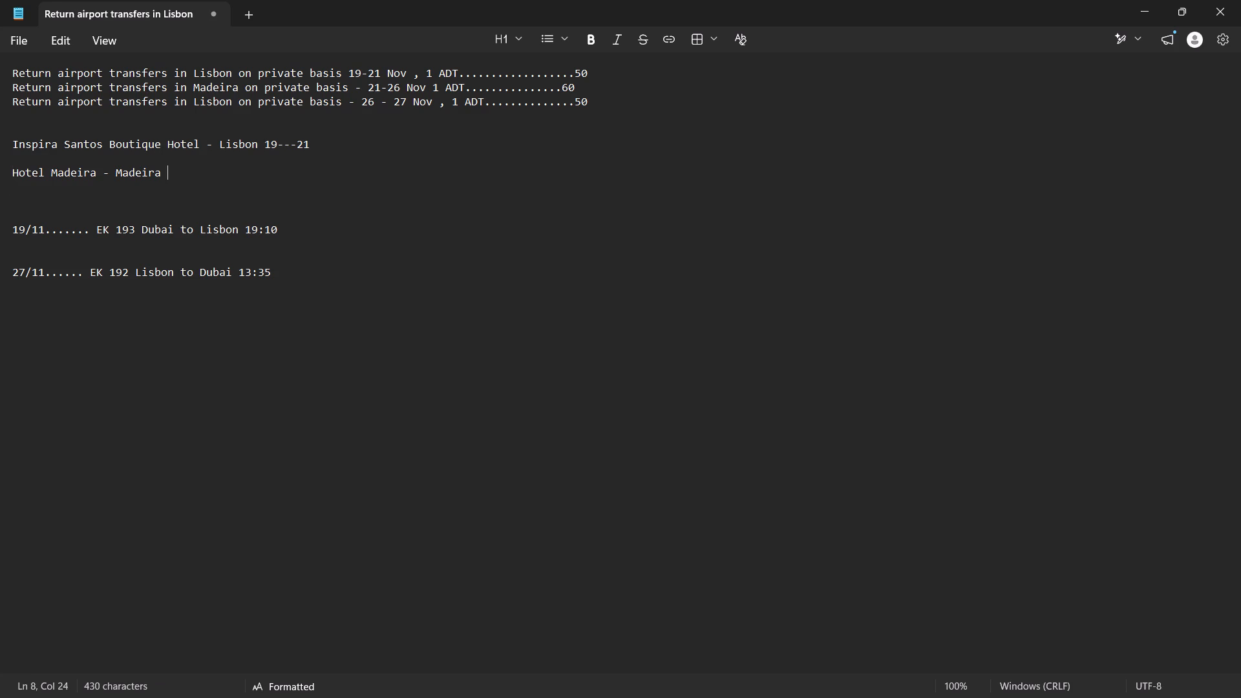
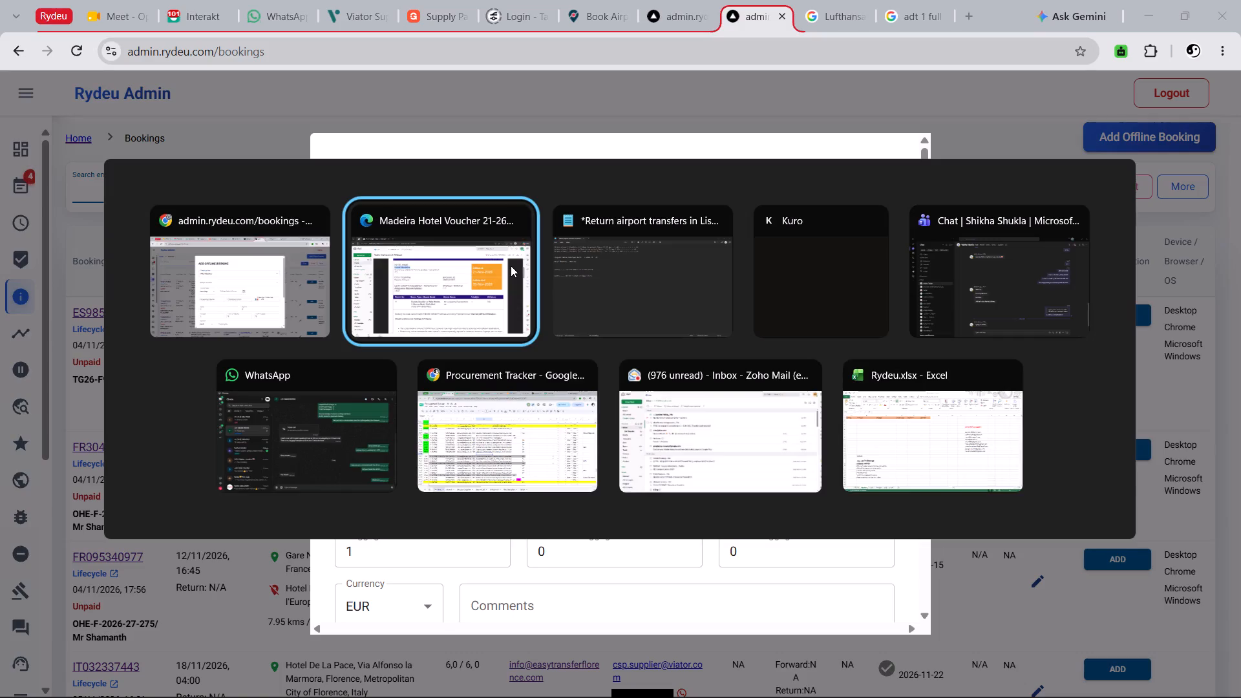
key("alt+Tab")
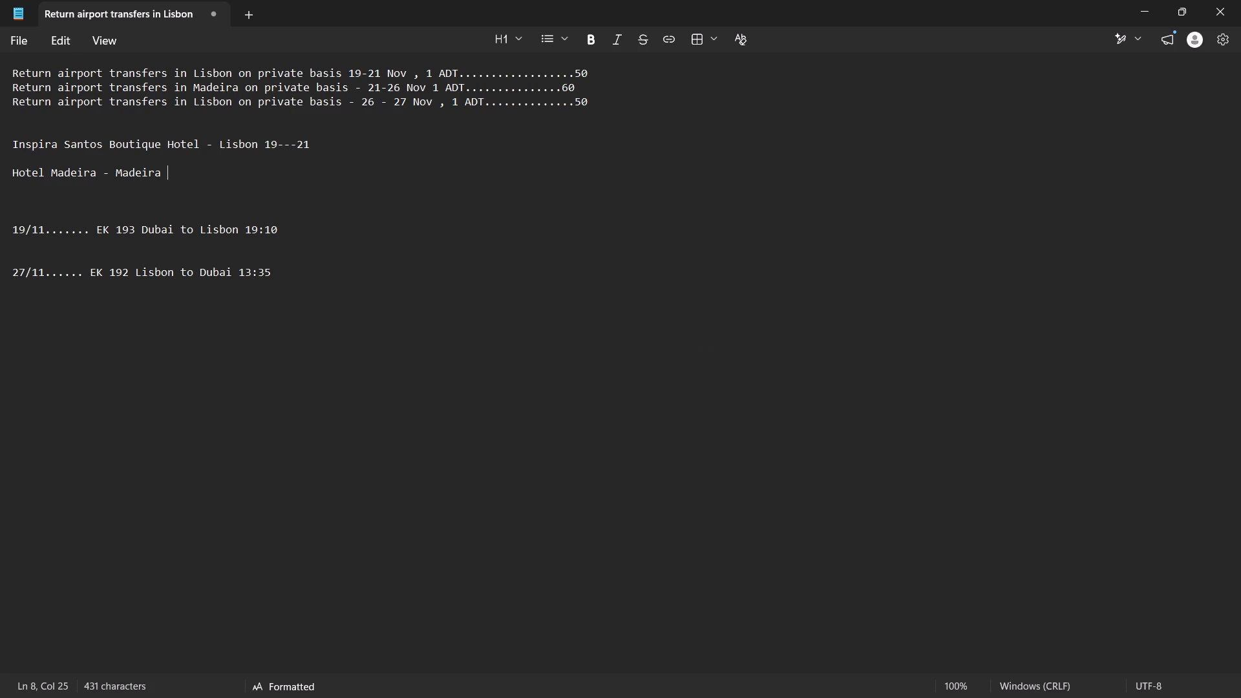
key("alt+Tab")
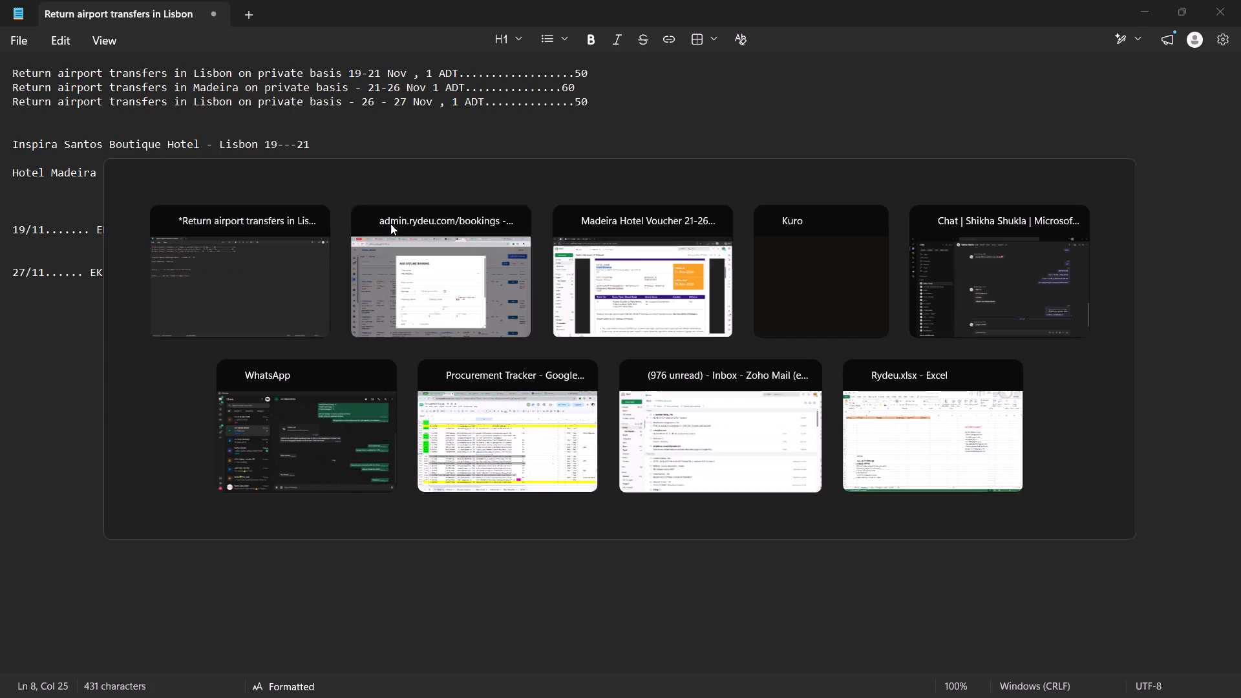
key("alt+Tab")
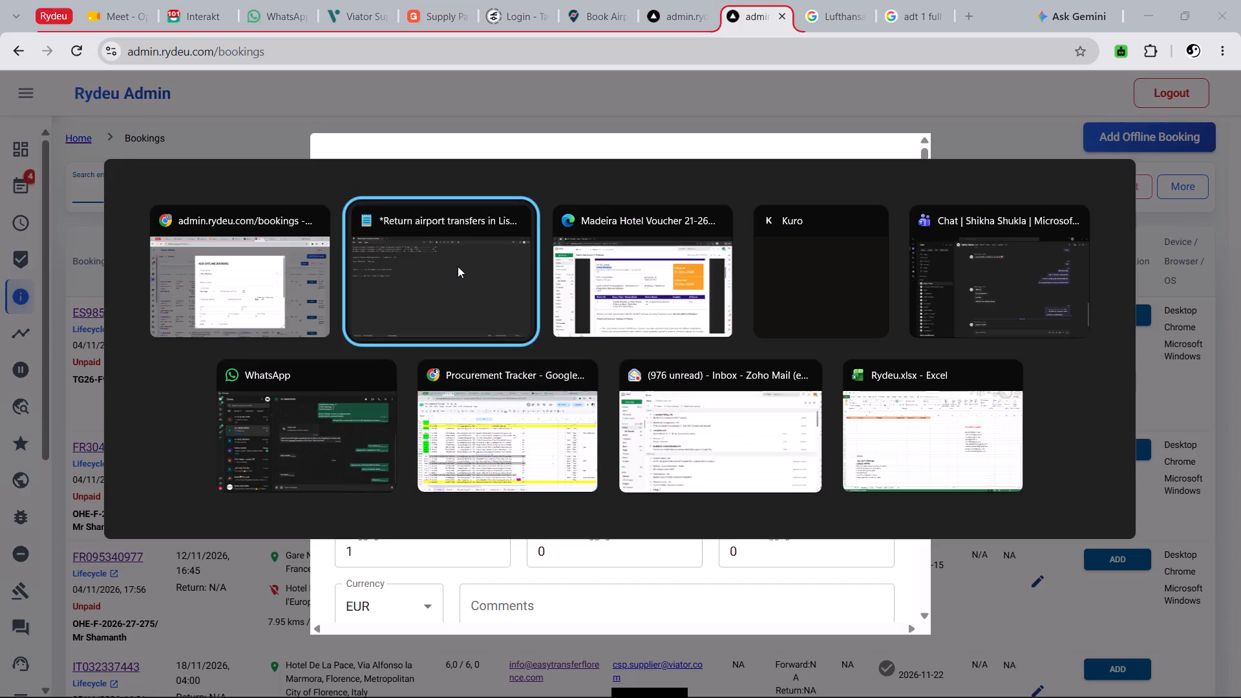
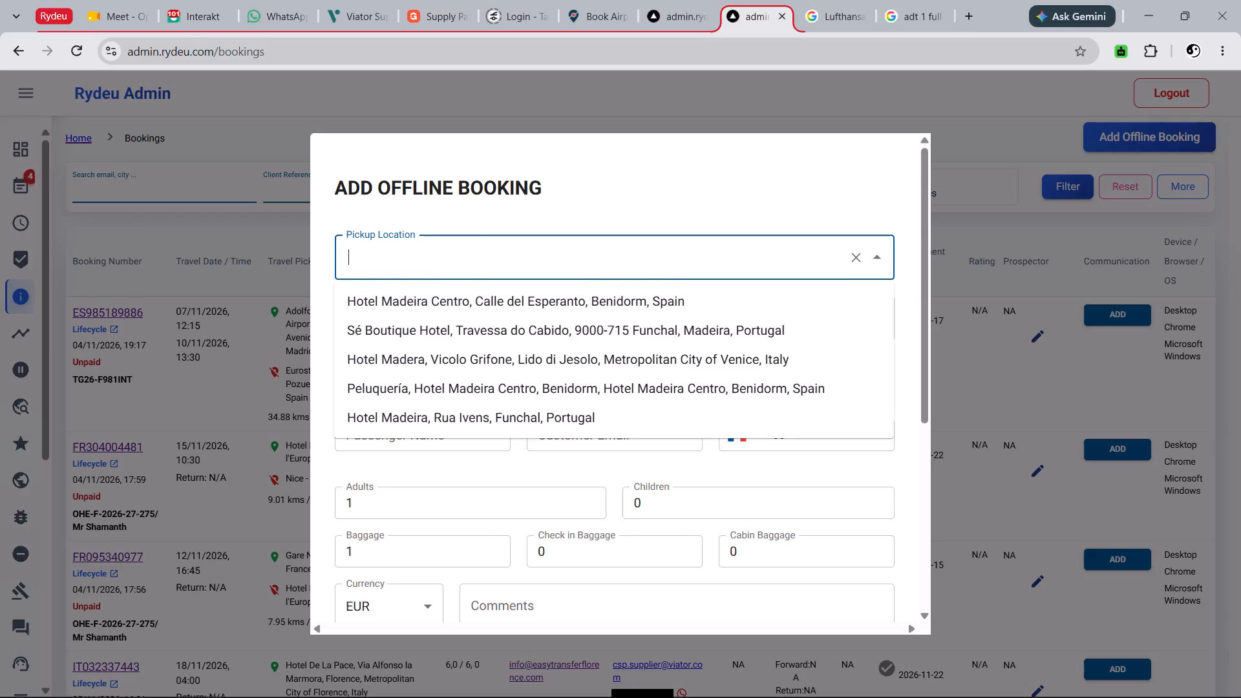
Look up Rua Ivens 21, 9000-046 Funchal, Madeira as the pickup location and choose the Hotel Madeira match.
key("ctrl+v")
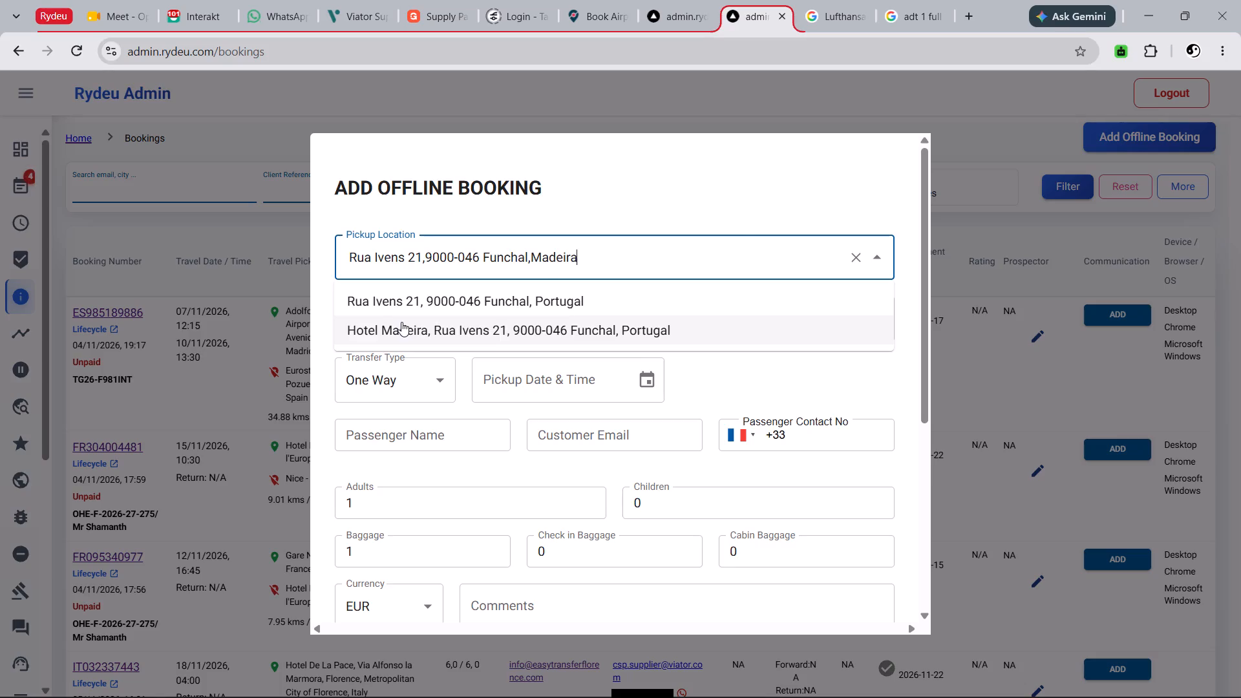
Move the full pickup address into the Notepad notes, replacing the hotel name with "Hotel Madeira, Rua Ivens 21, 9000-046 Funchal, Portugal" before "- Madeira".
key("ctrl+a")
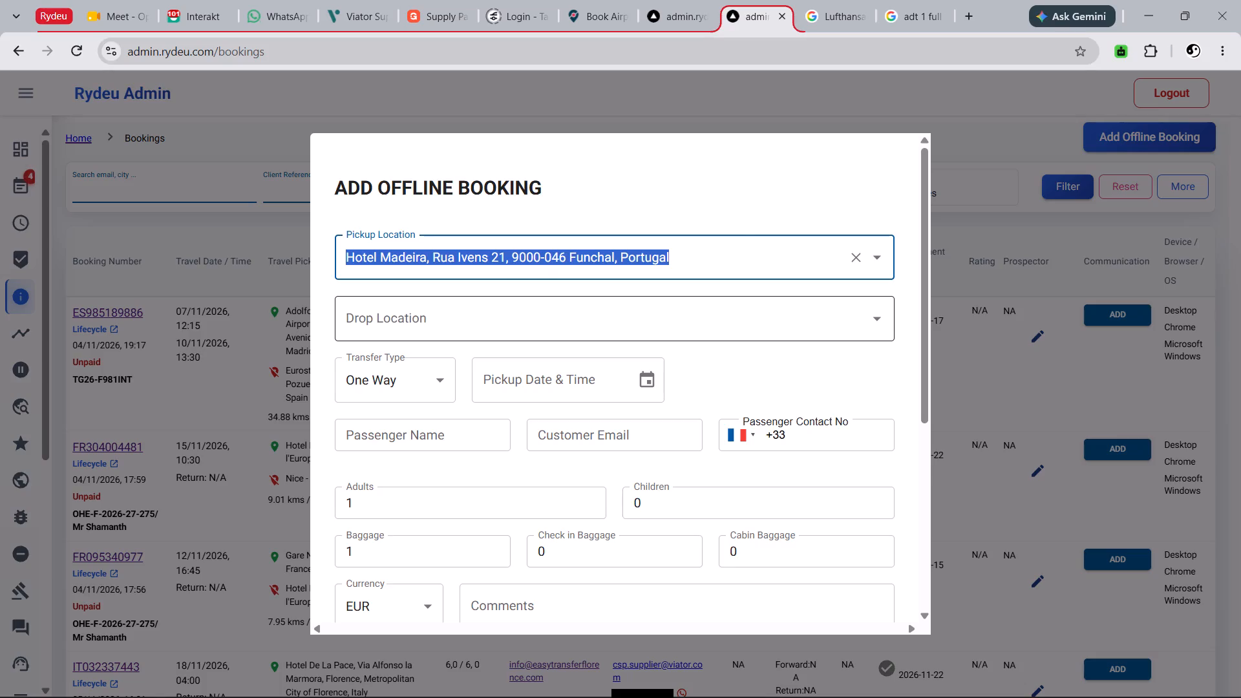
key("ctrl+x")
key("alt+Tab")
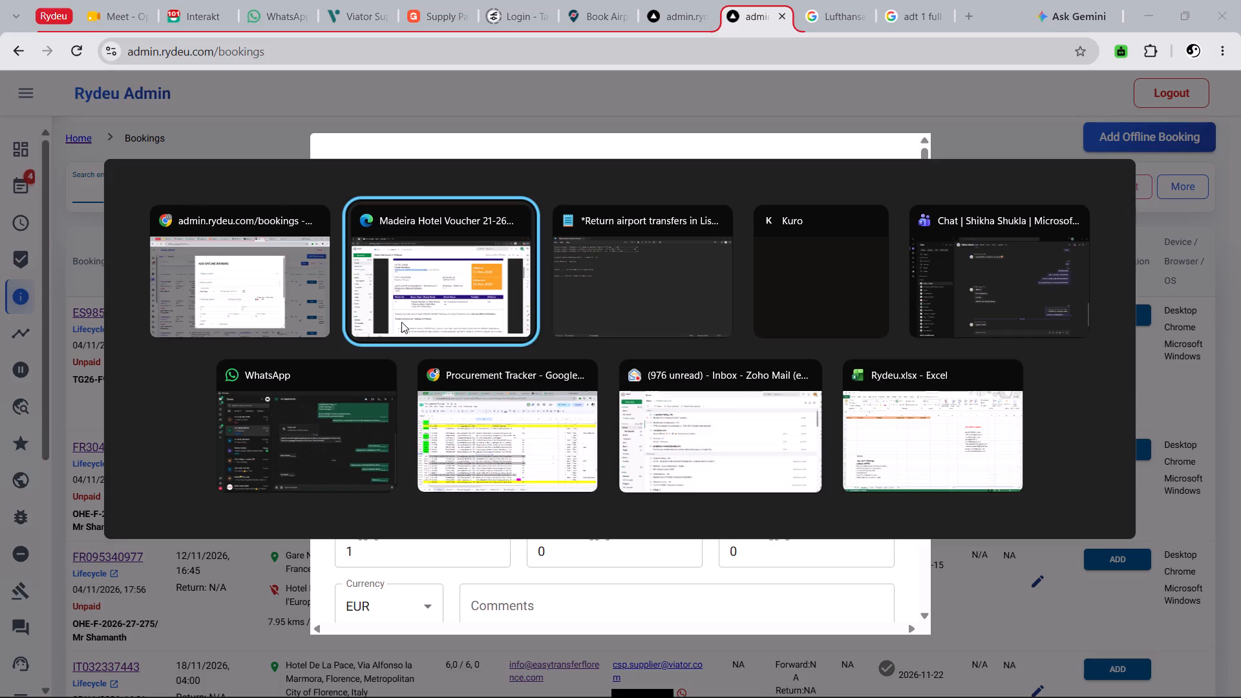
key("alt+Tab")
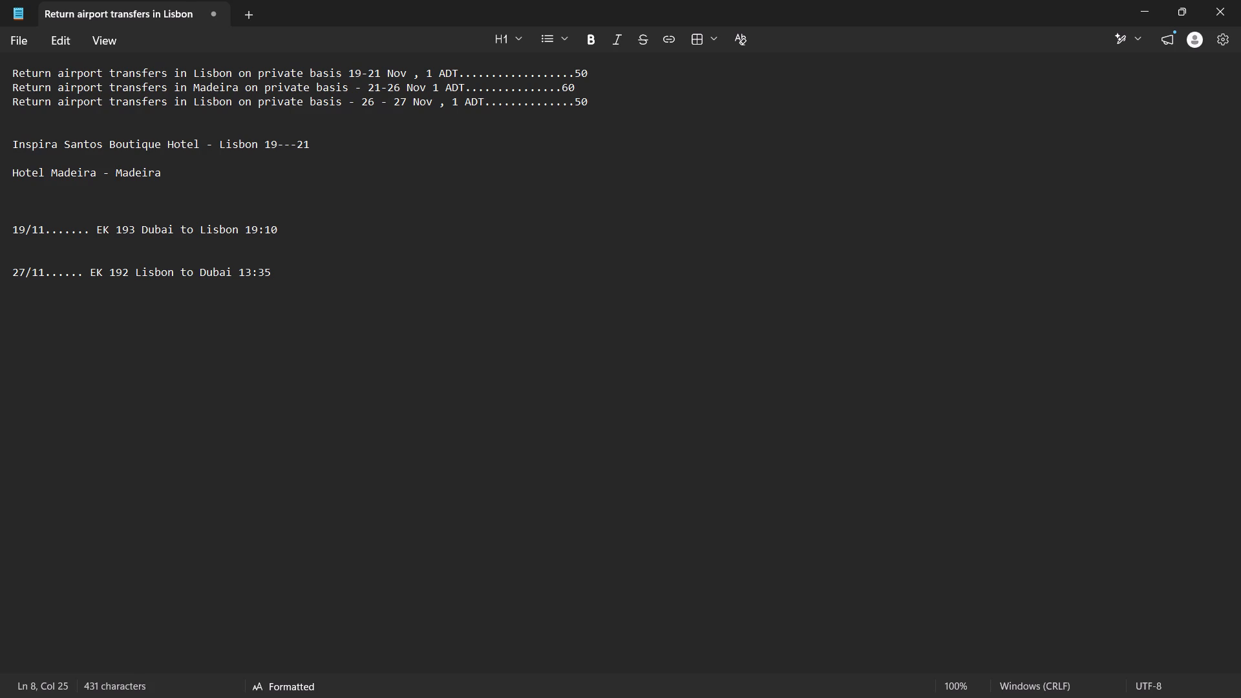
key("ctrl+Left")
key("ctrl+Left")
key("ctrl+Left")
key("ctrl+Delete")
key("ctrl+BackSpace")
key("ctrl+shift+v")
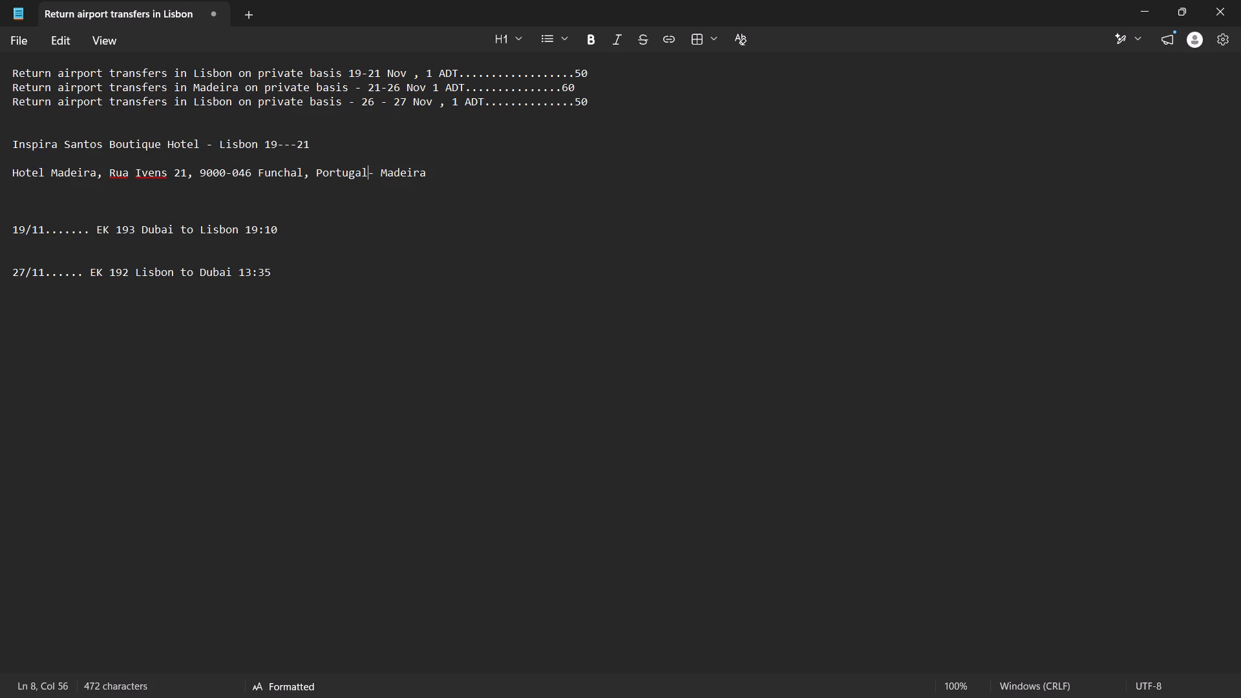
key("space")
key("End")
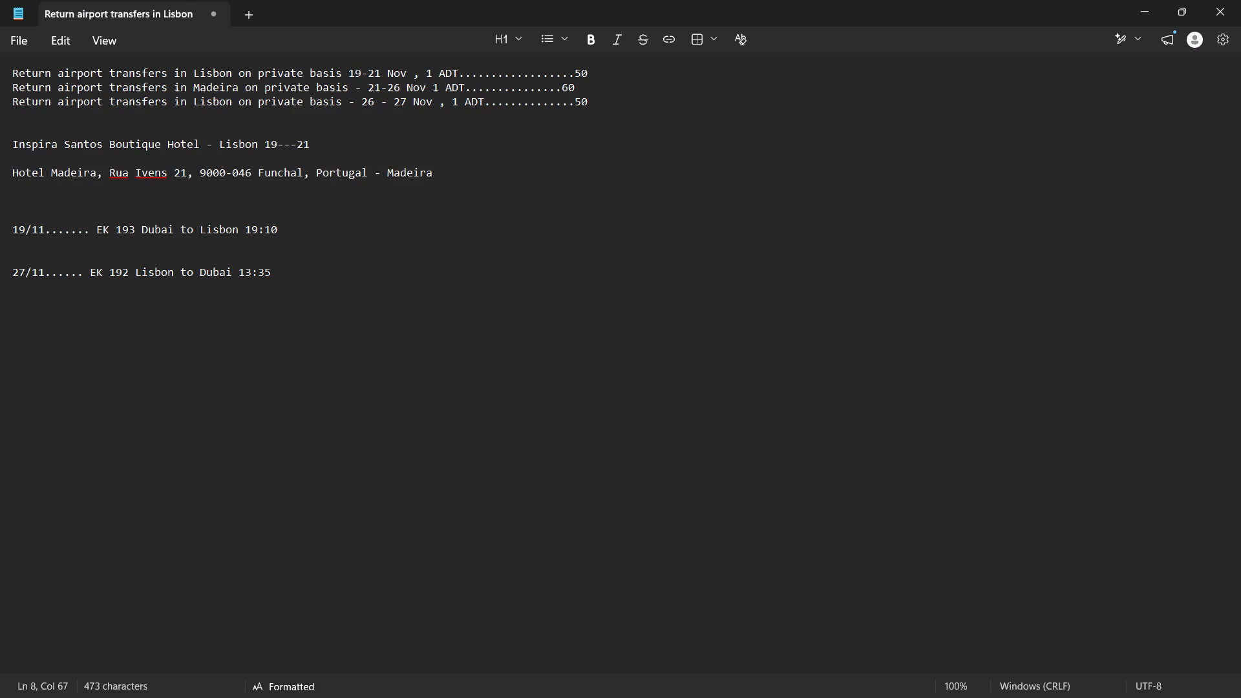
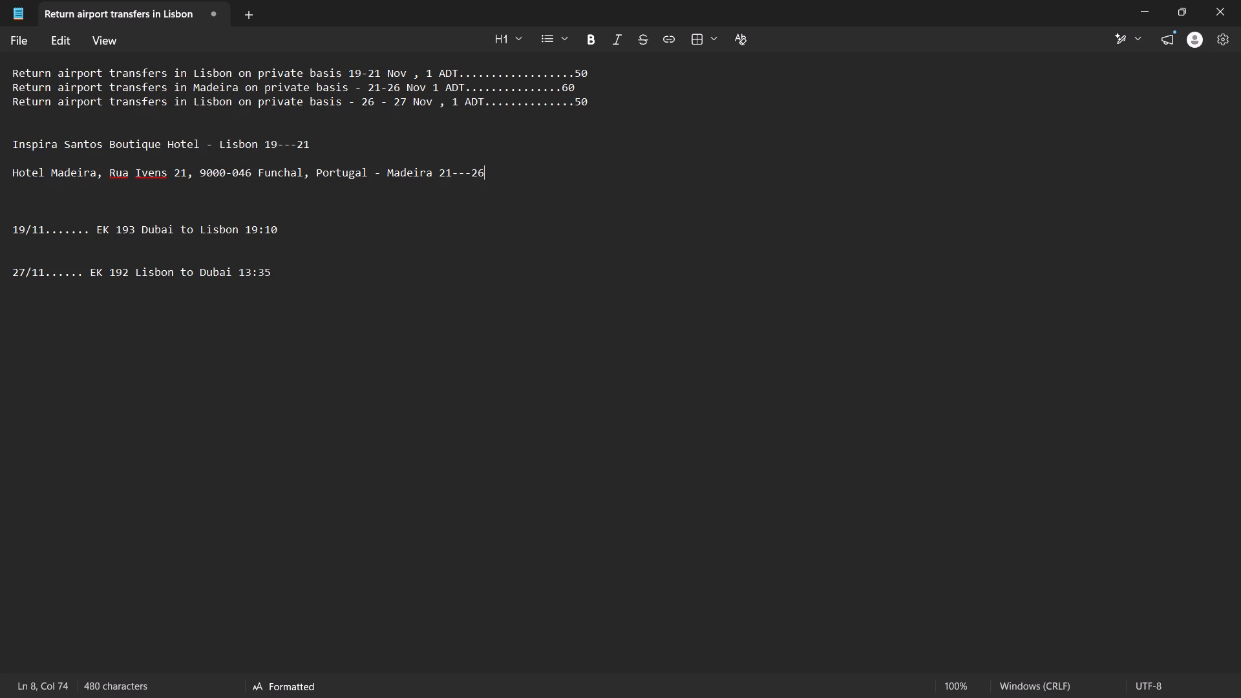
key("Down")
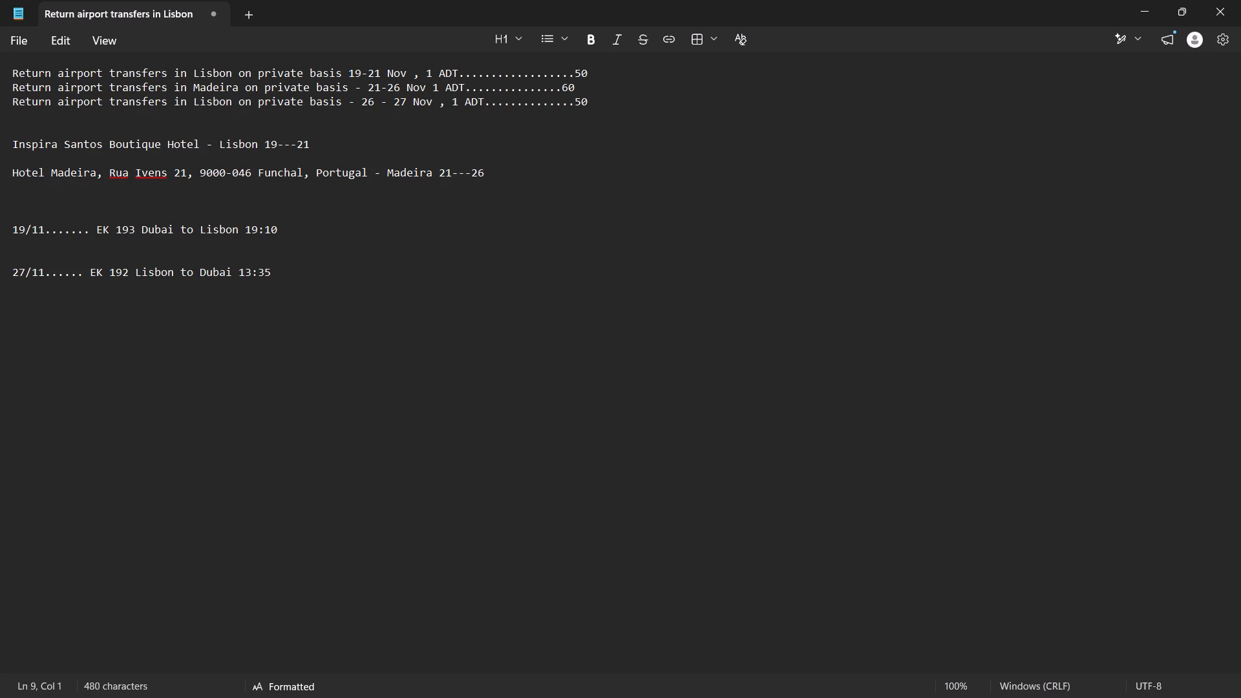
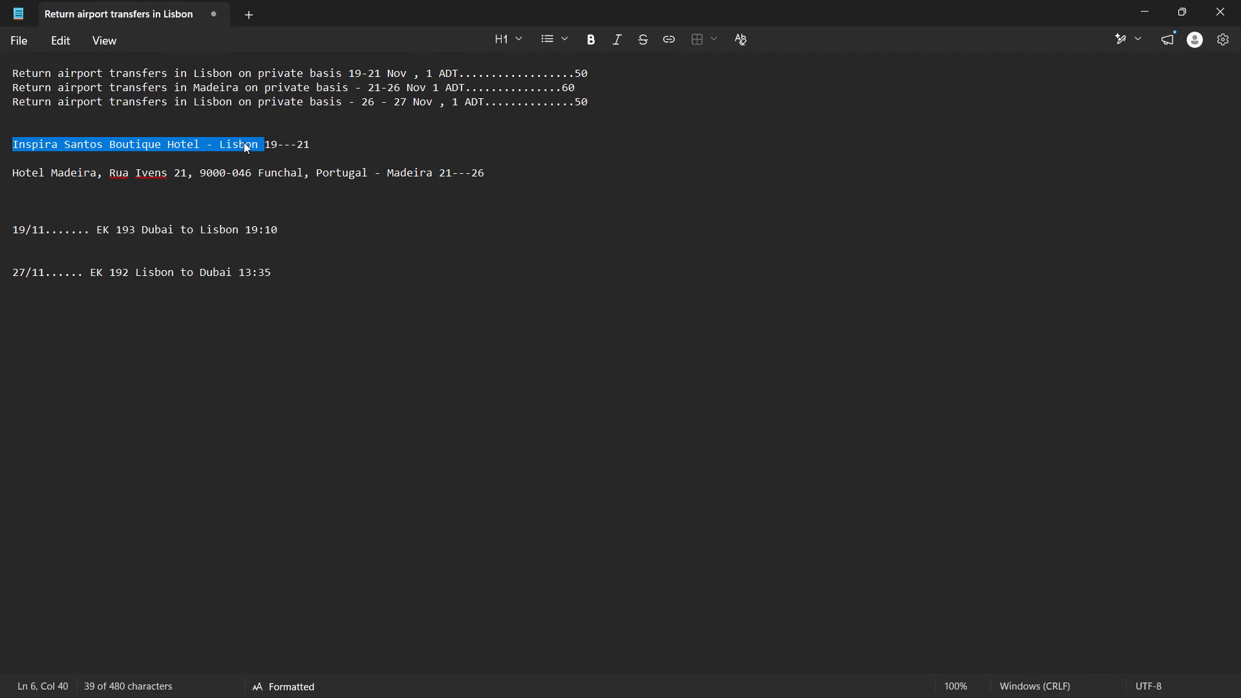
Add the line "Inspira Santos Boutique Hotel - Lisbon 26---27" below the Madeira hotel, leaving blank lines before the flight details.
left_click(136, 206)
key("ctrl+v")
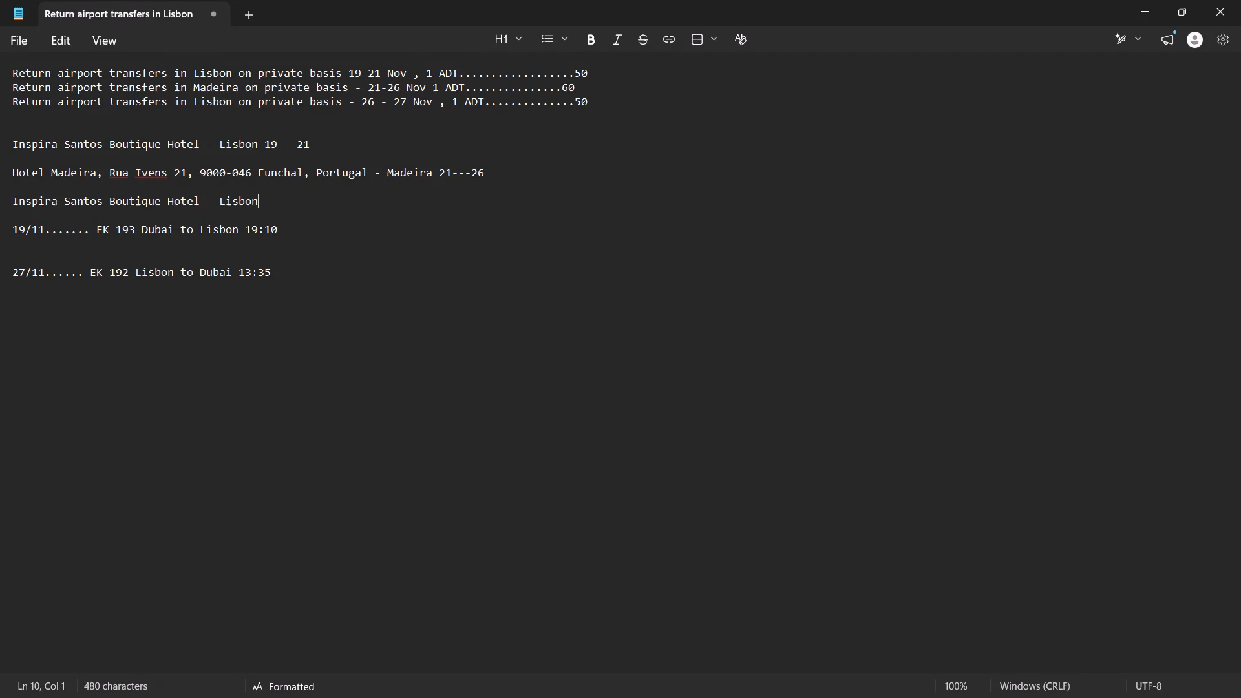
key("space")
type("26")
type("---27")
key("Return")
key("Return")
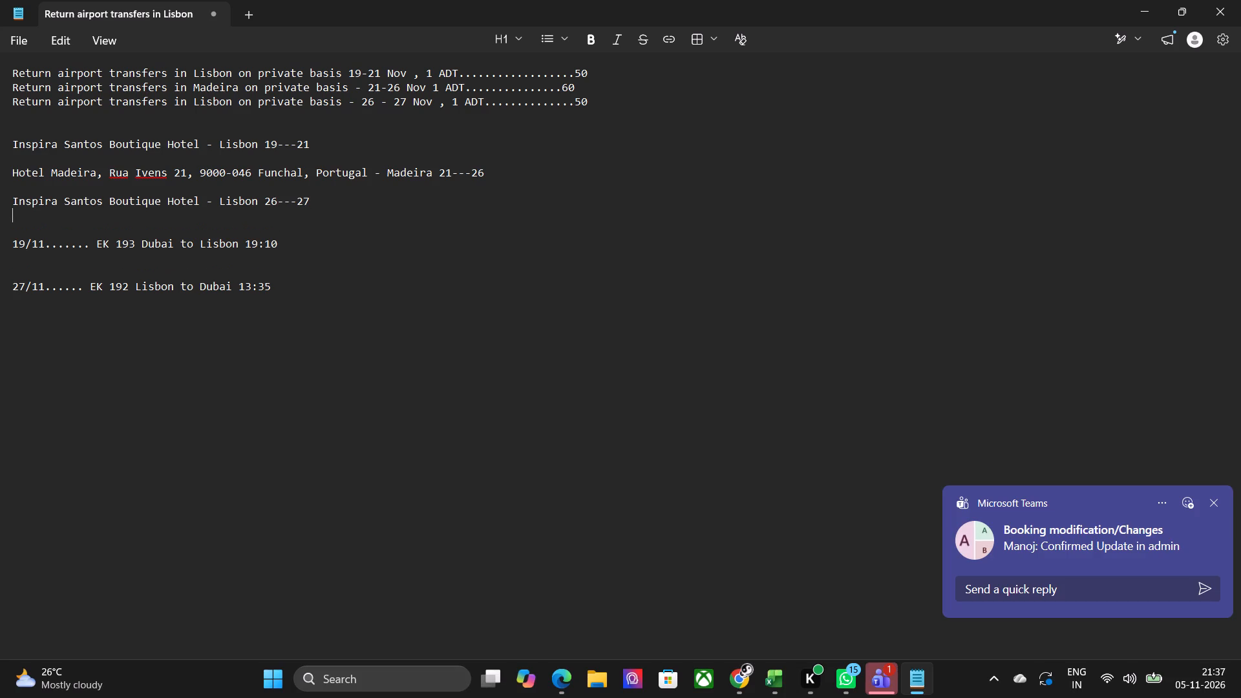
left_click(350, 253)
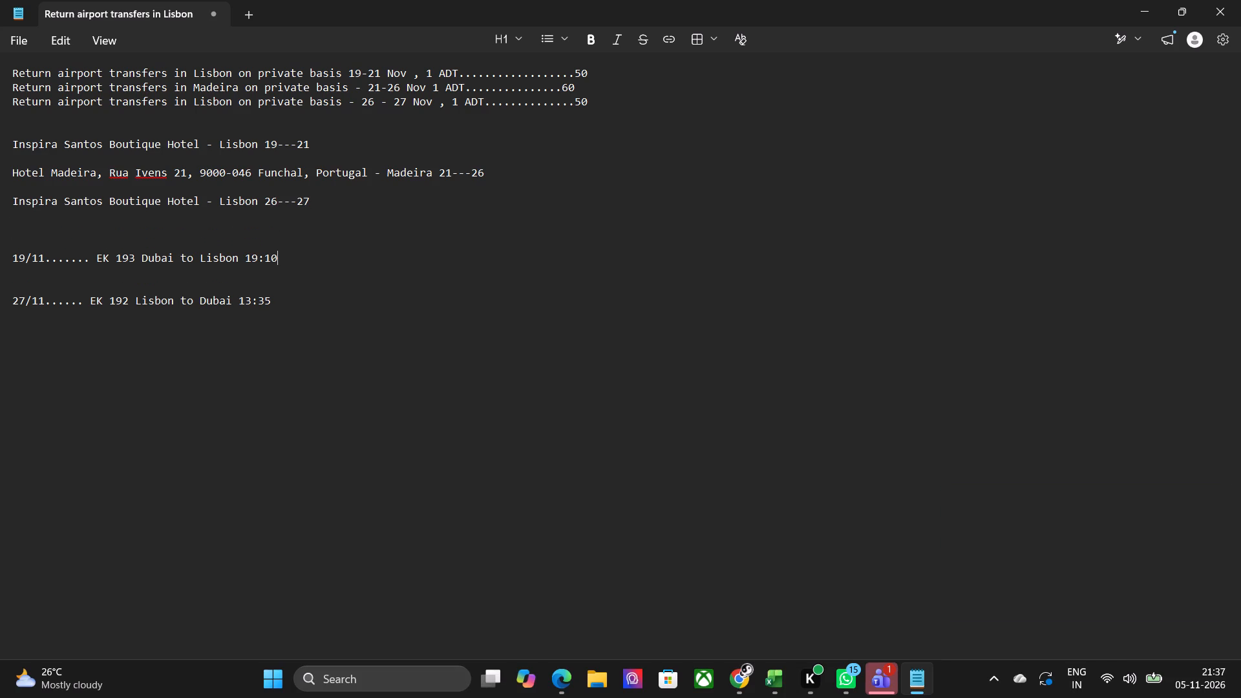
Switch from the notes to the Rydeu admin window with the offline booking form.
key("alt+Tab")
key("alt+Tab")
key("alt+Tab")
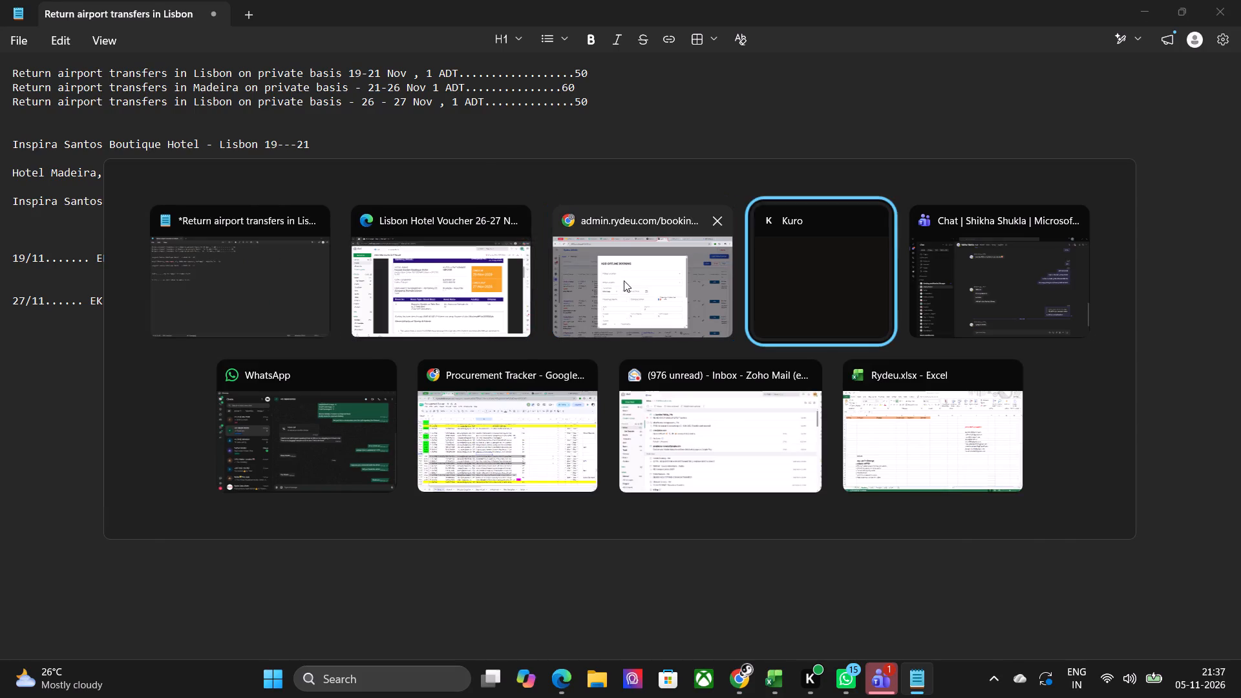
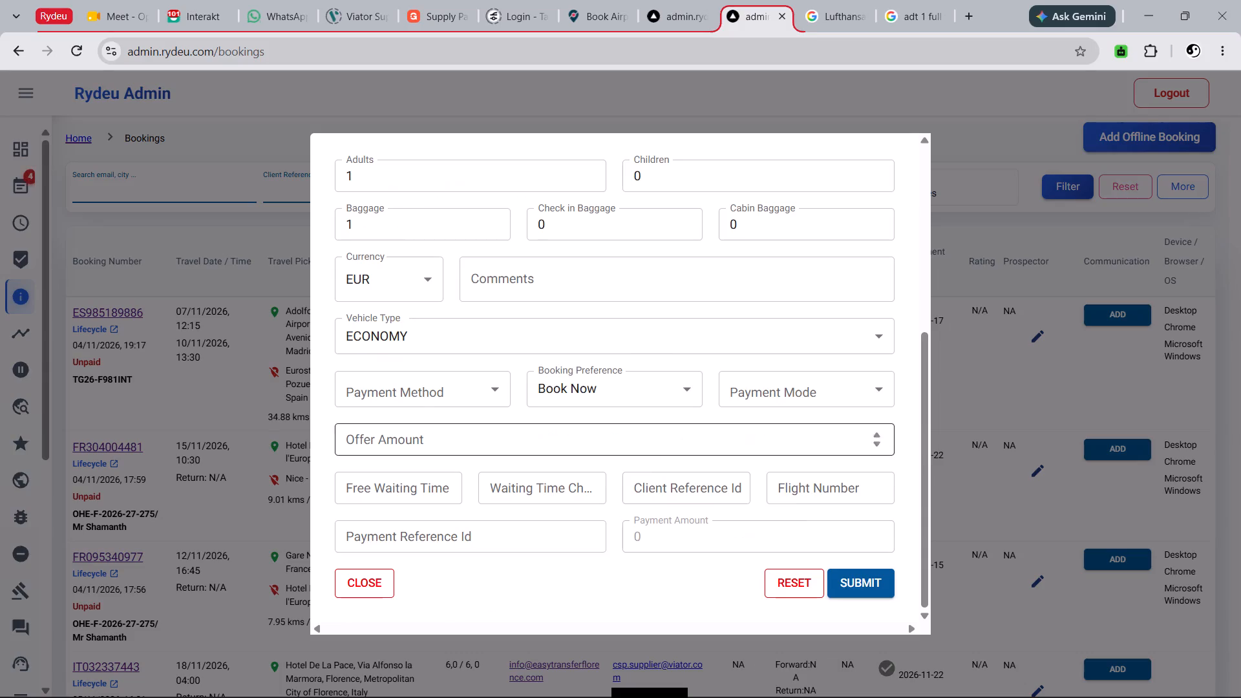
left_click(383, 578)
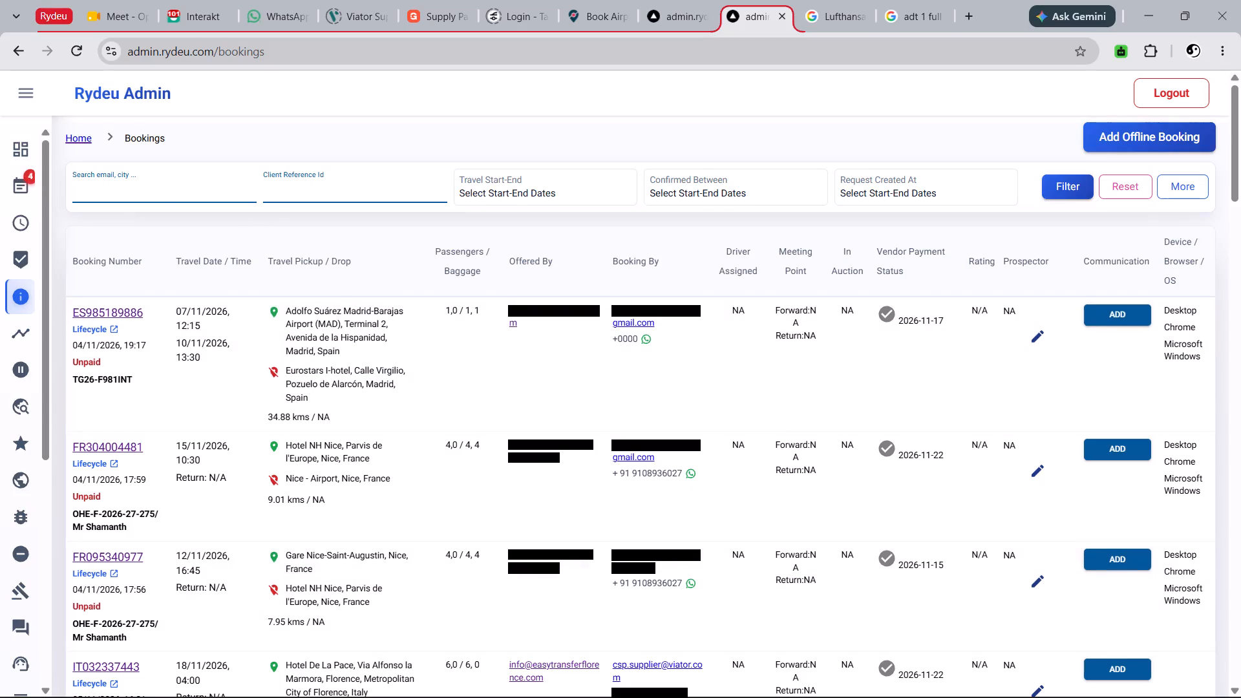
left_click(189, 189)
key("ctrl+v")
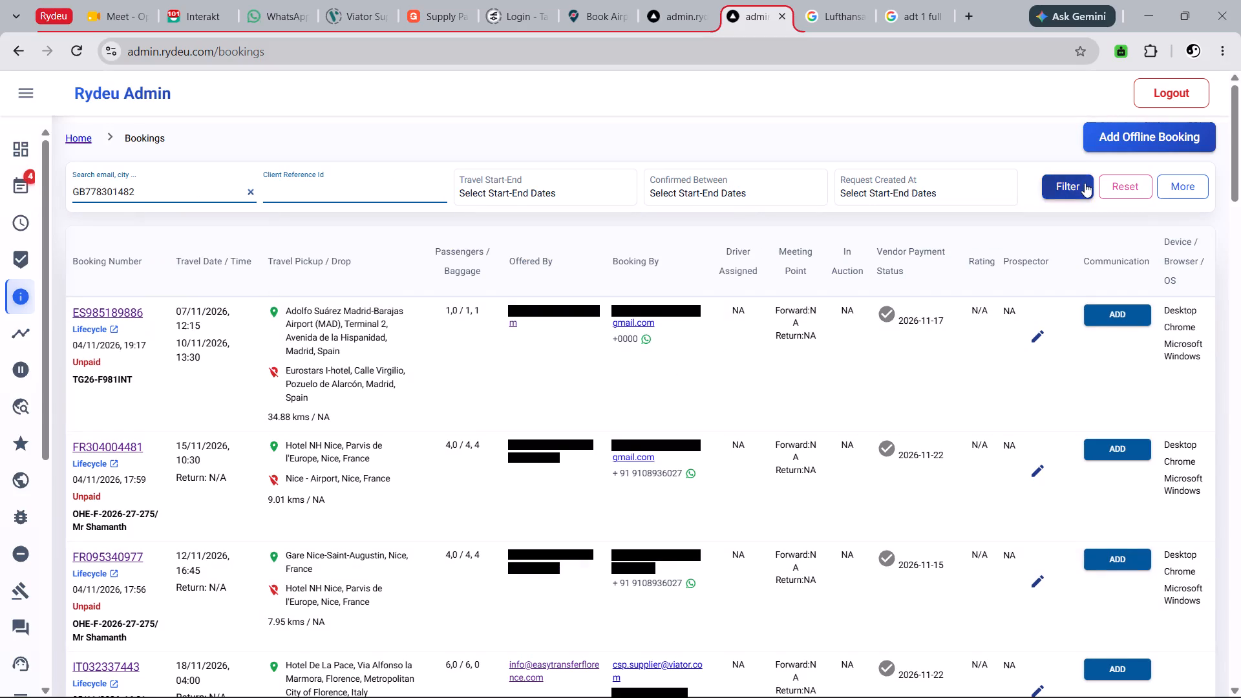
left_click(1085, 183)
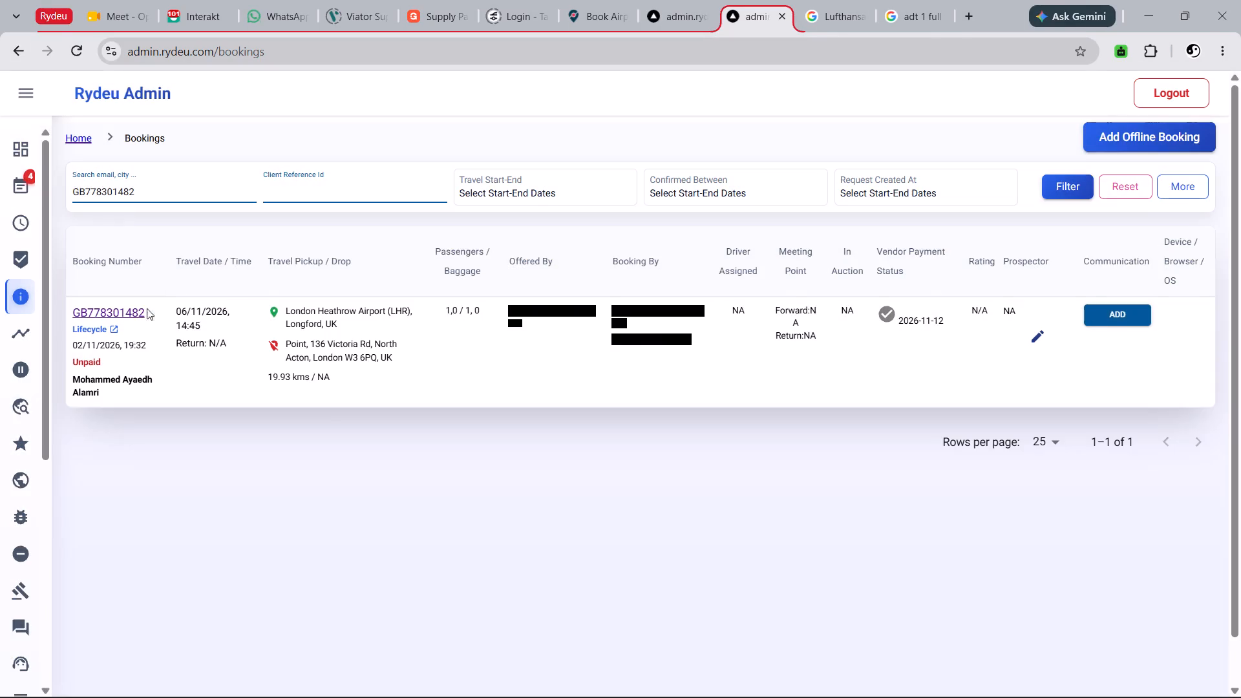
left_click(120, 313)
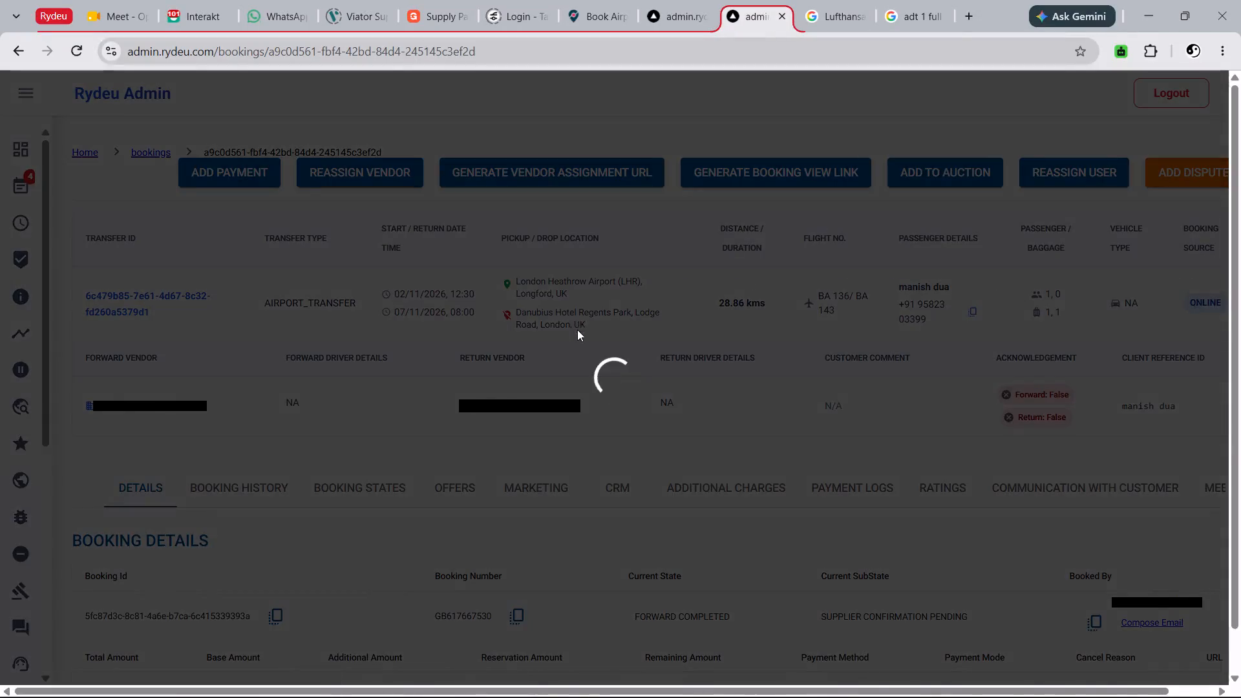
Switch from the booking details to the Lisbon Hotel Voucher 26-27 window.
key("alt+Tab")
key("alt+Tab")
key("alt+Tab")
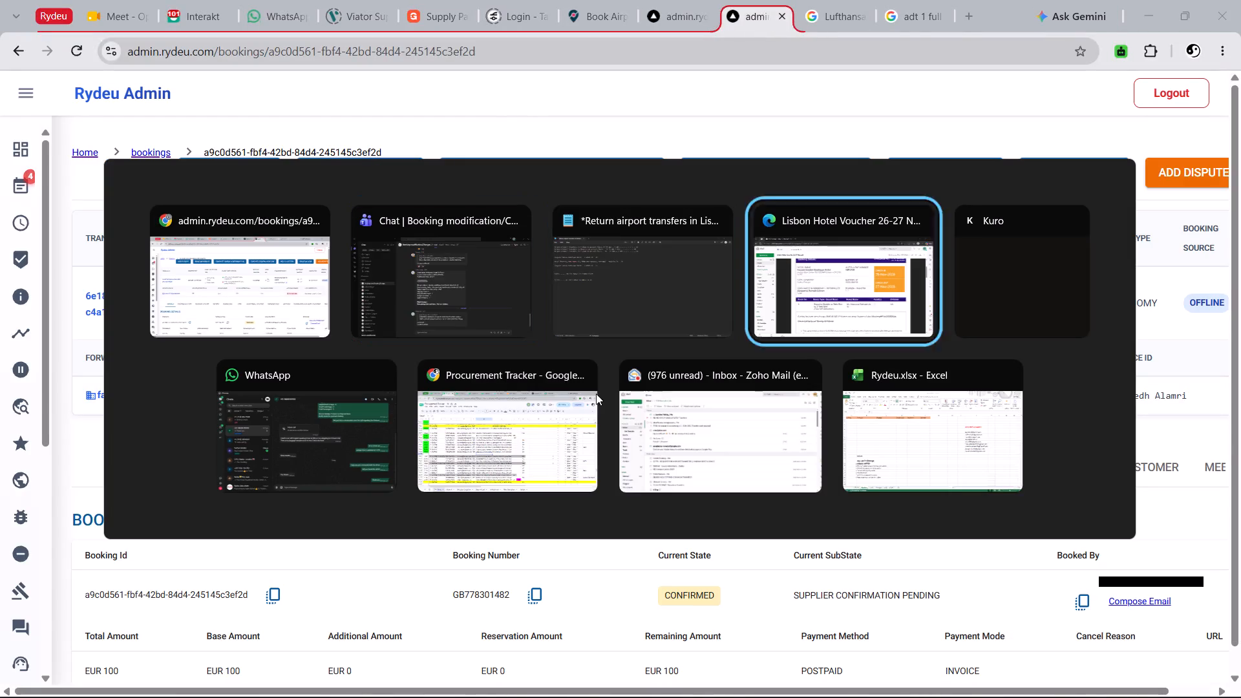
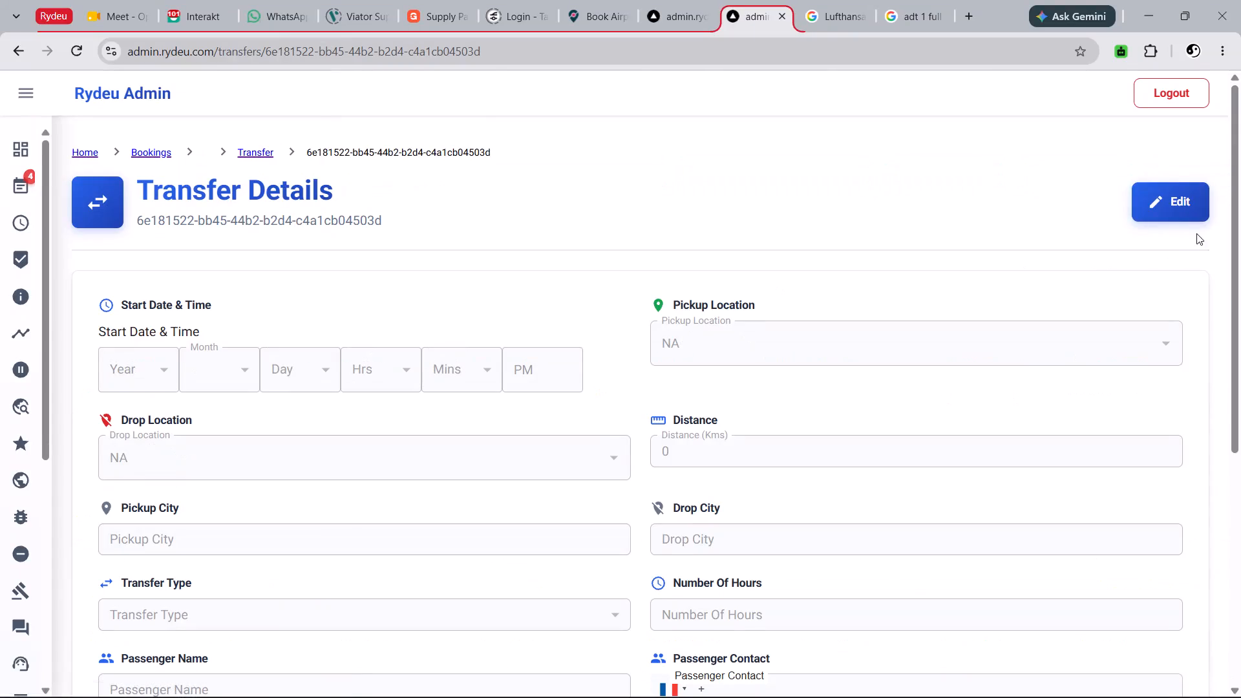
left_click(1178, 195)
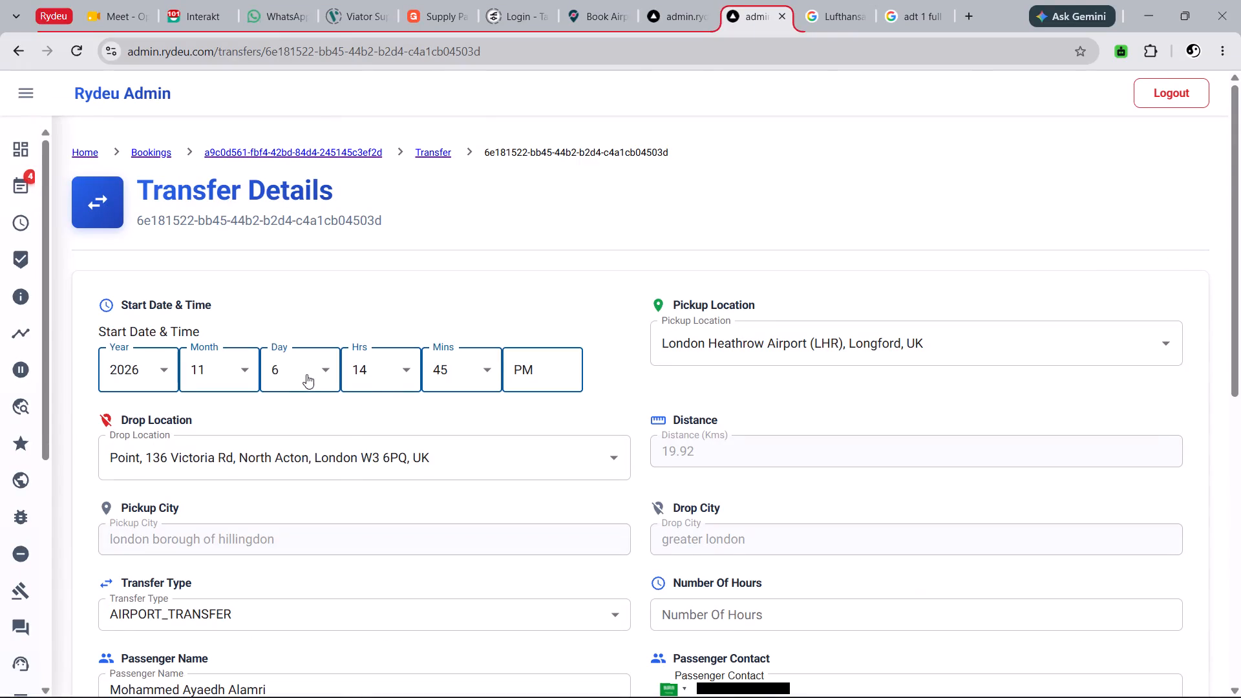
left_click(299, 374)
left_click(297, 284)
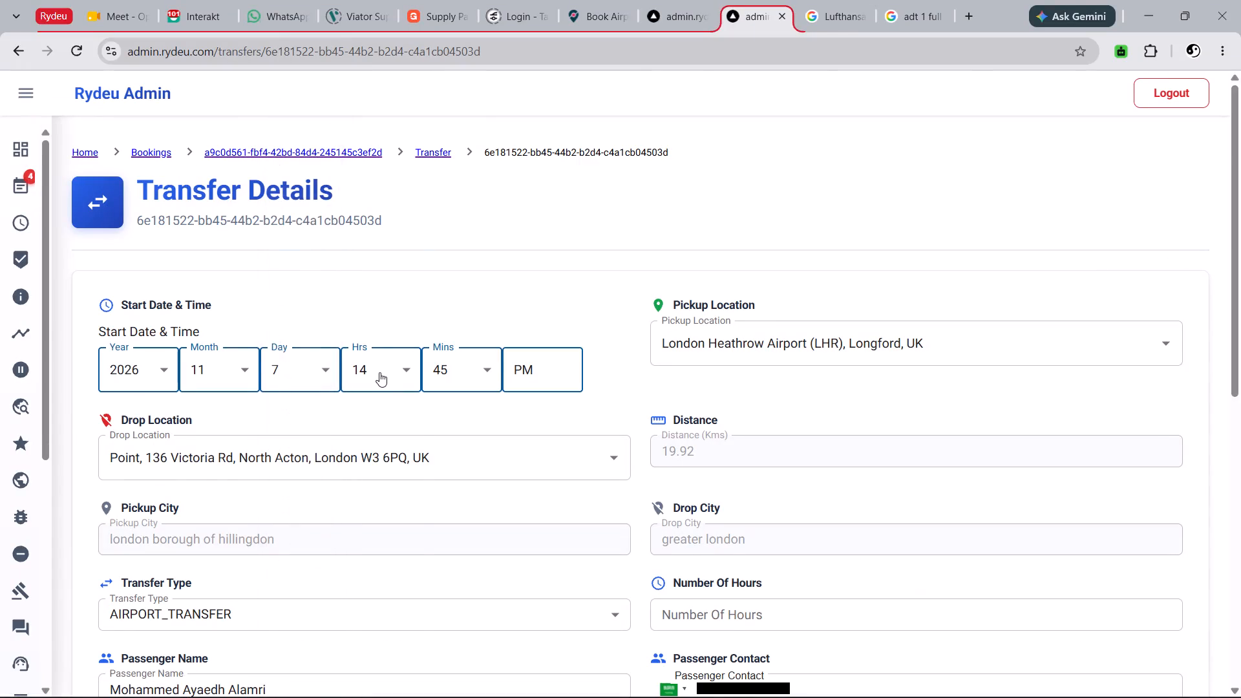
left_click(379, 372)
left_click(379, 332)
left_click(469, 380)
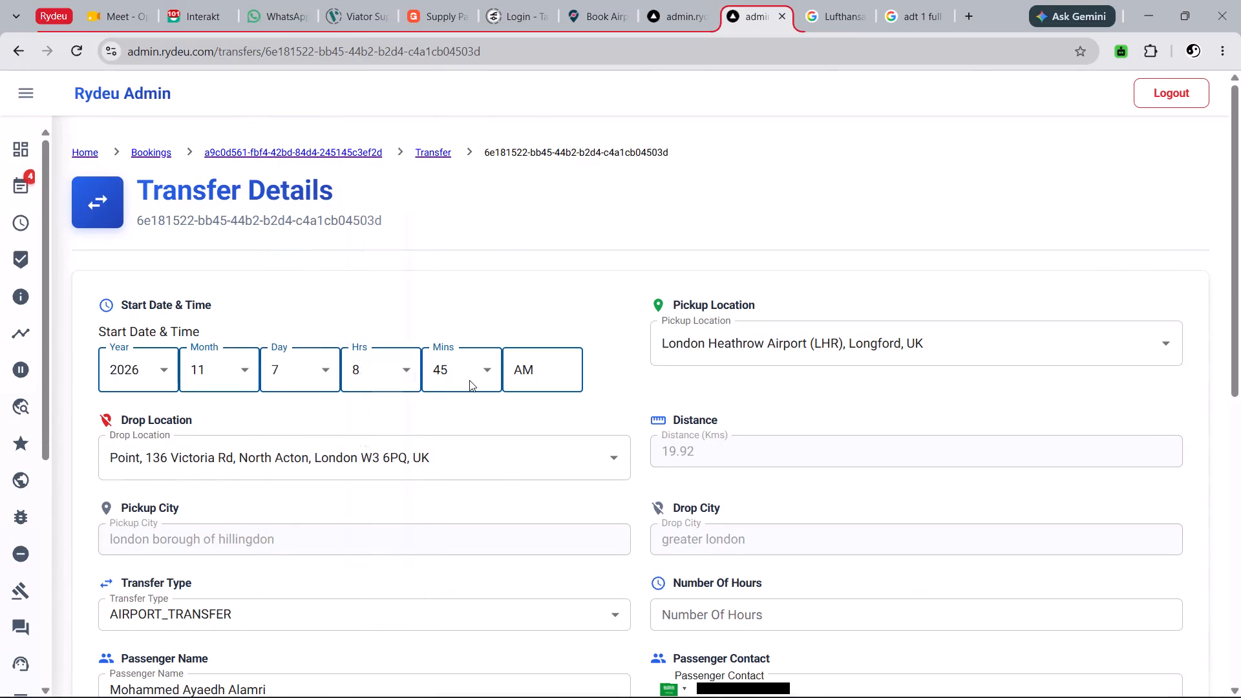
left_click(469, 380)
scroll(470, 254, "up", 6)
scroll(461, 98, "up", 5)
left_click(461, 98)
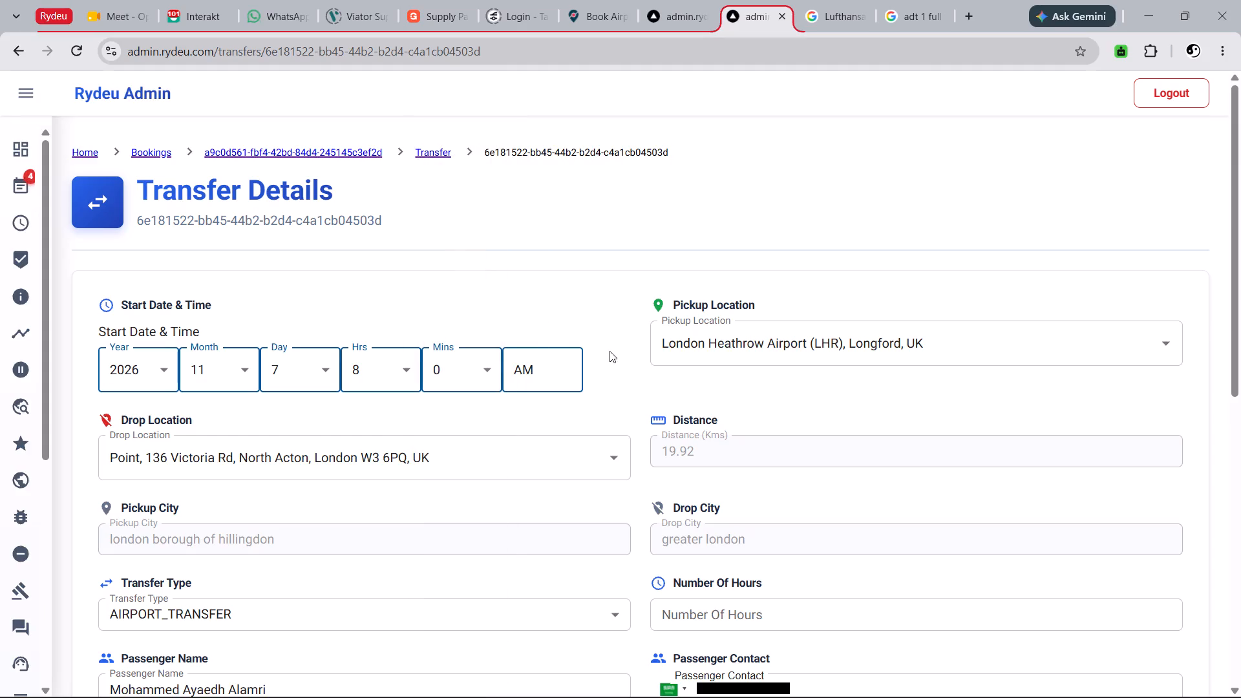
scroll(642, 374, "down", 4)
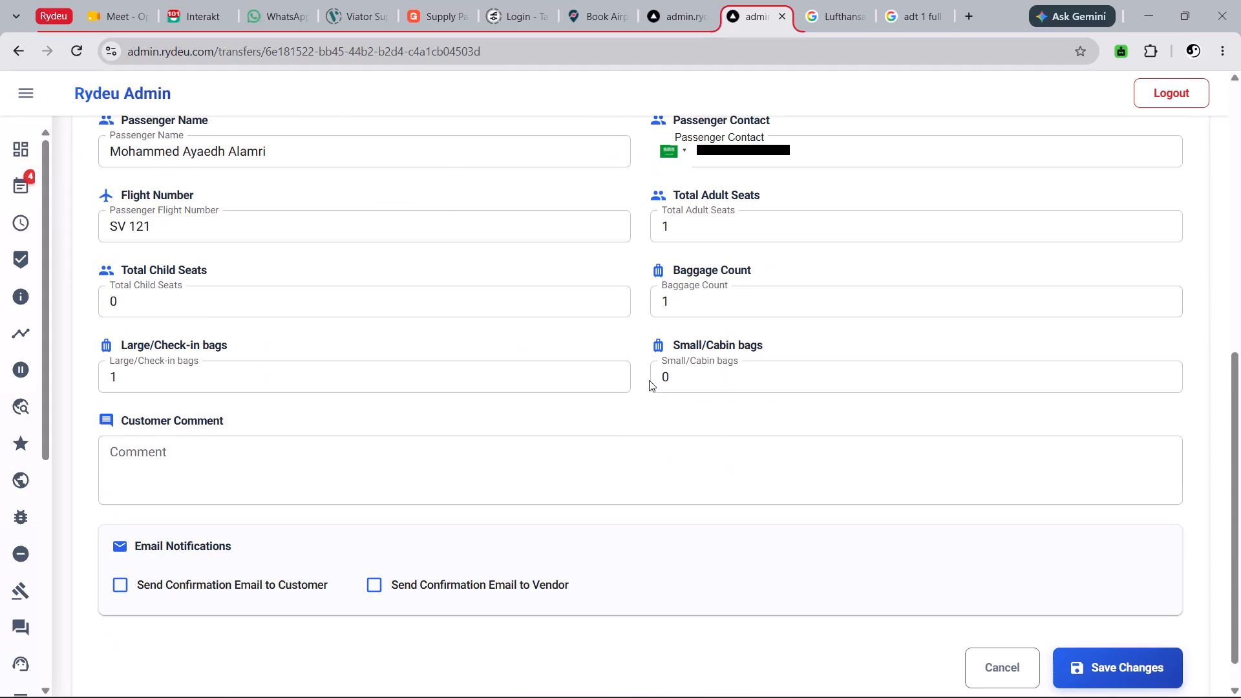
left_click(1103, 654)
scroll(622, 406, "down", 6)
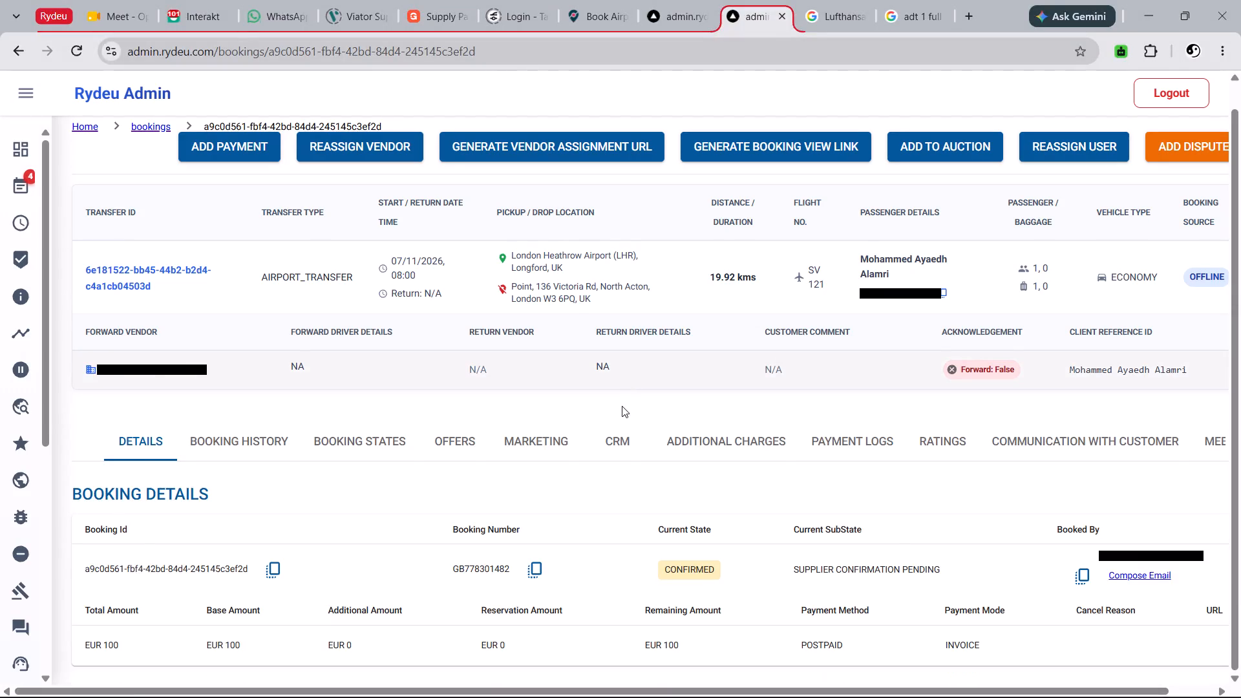
Switch from the booking details to the WhatsApp window.
key("alt+Tab")
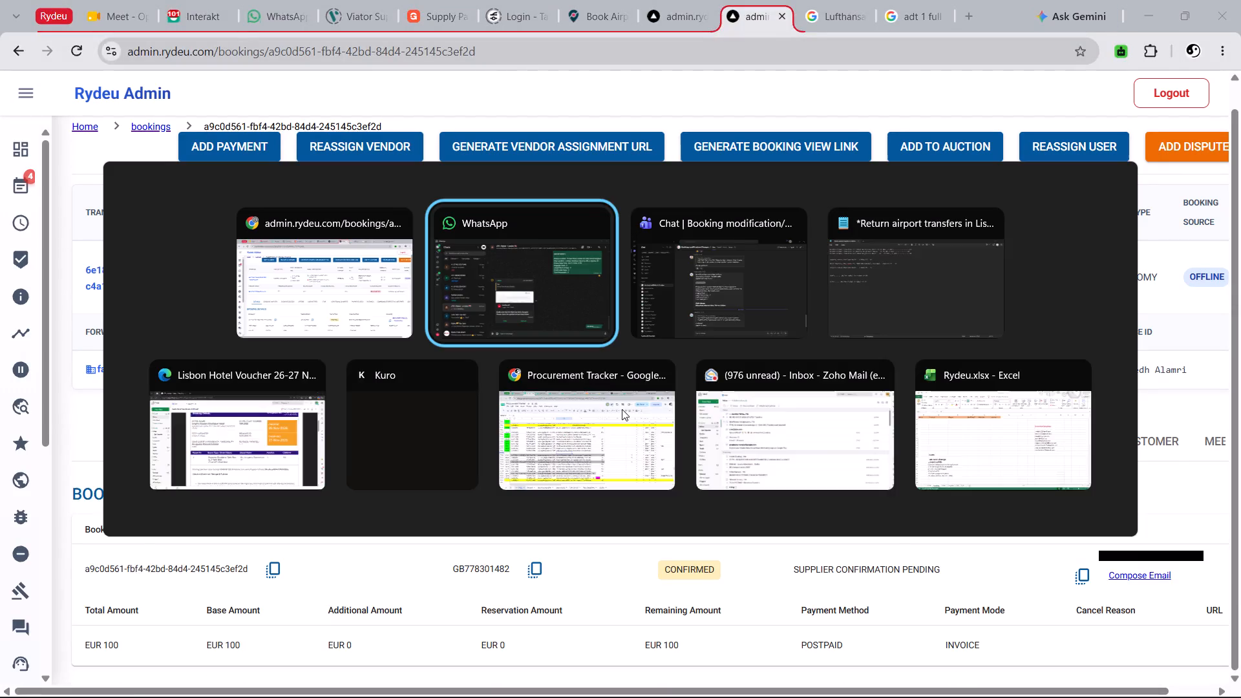
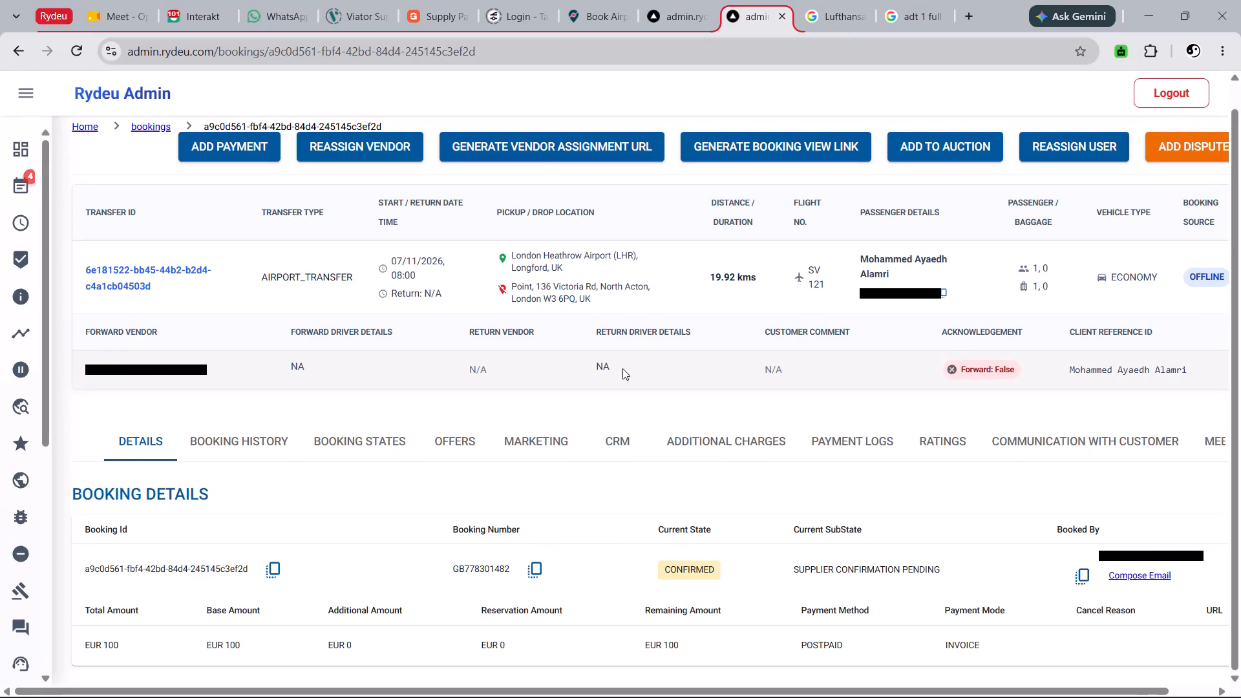
triple_click(877, 264)
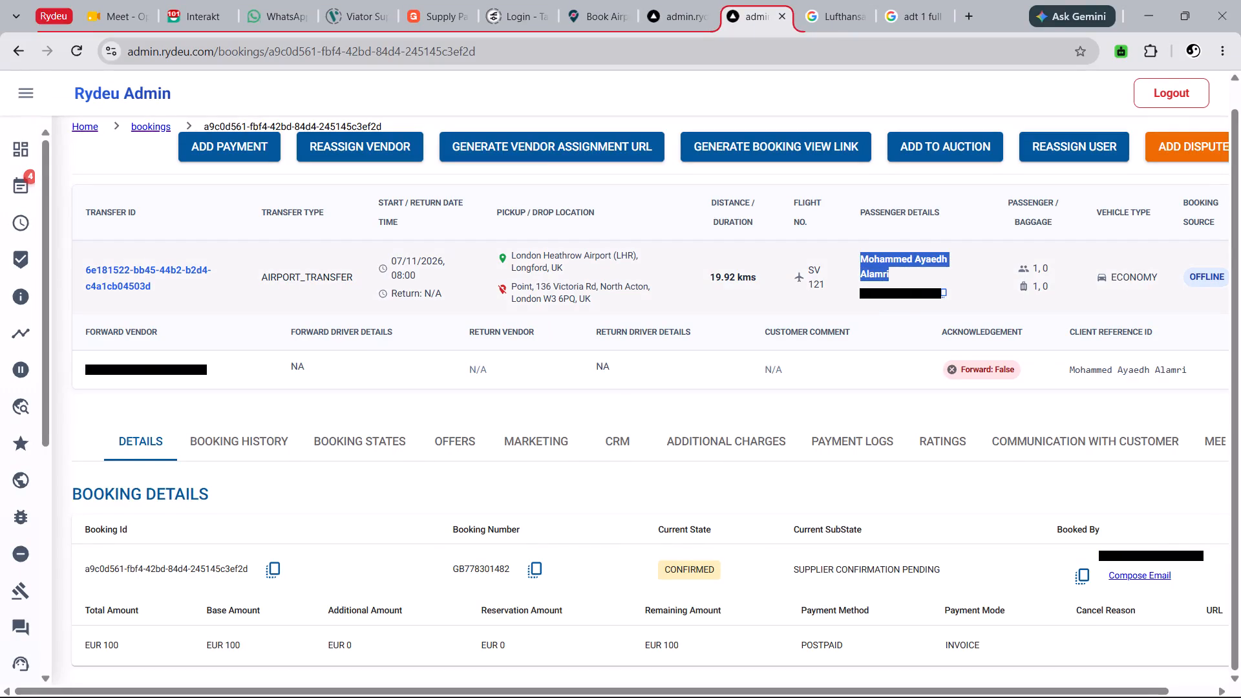
key("ctrl+c")
key("ctrl+c")
left_click(668, 0)
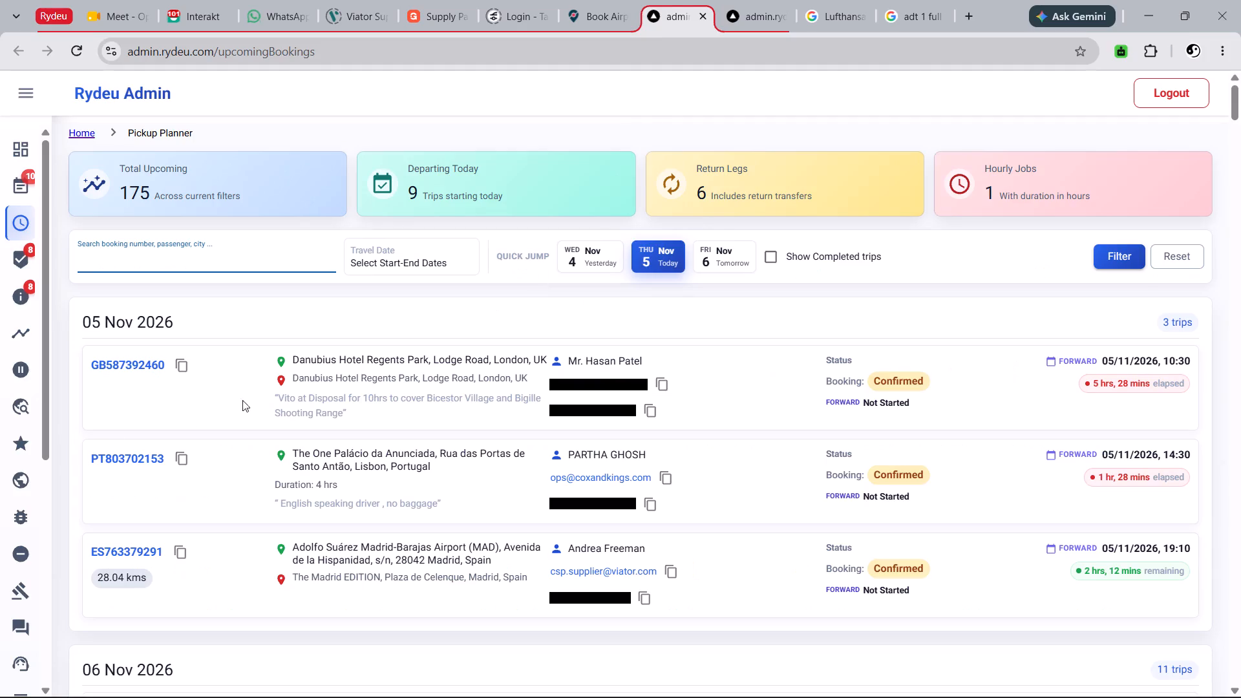
left_click(29, 286)
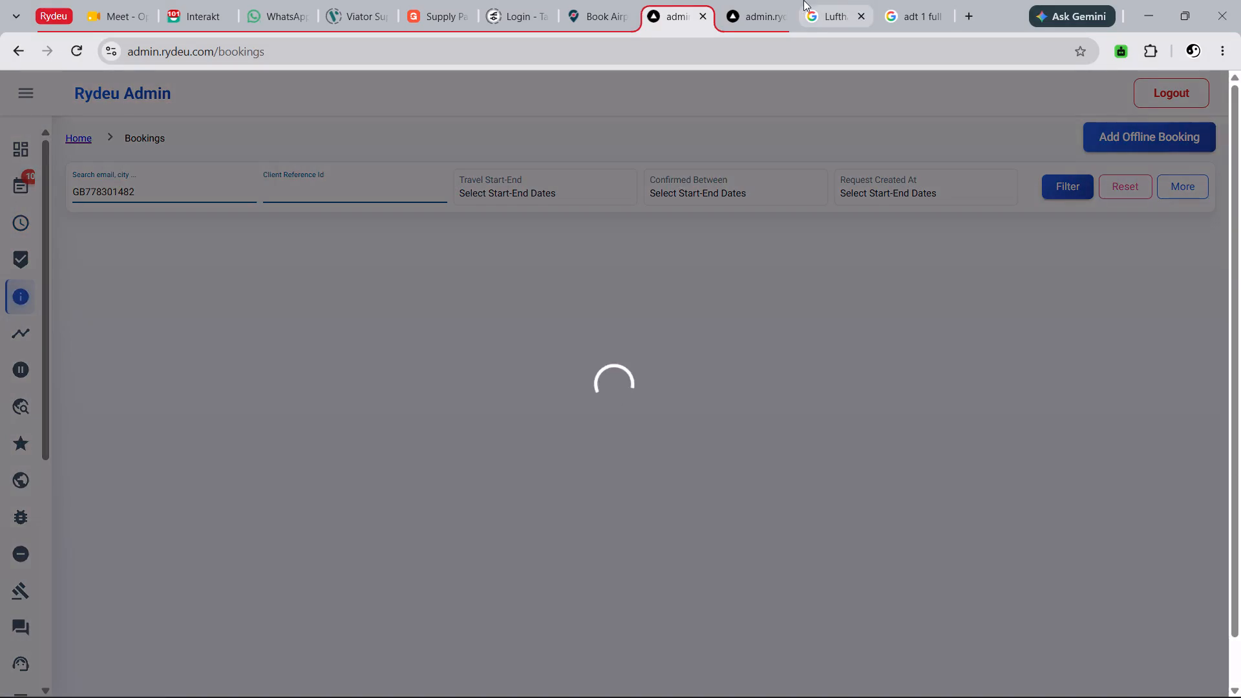
left_click(756, 0)
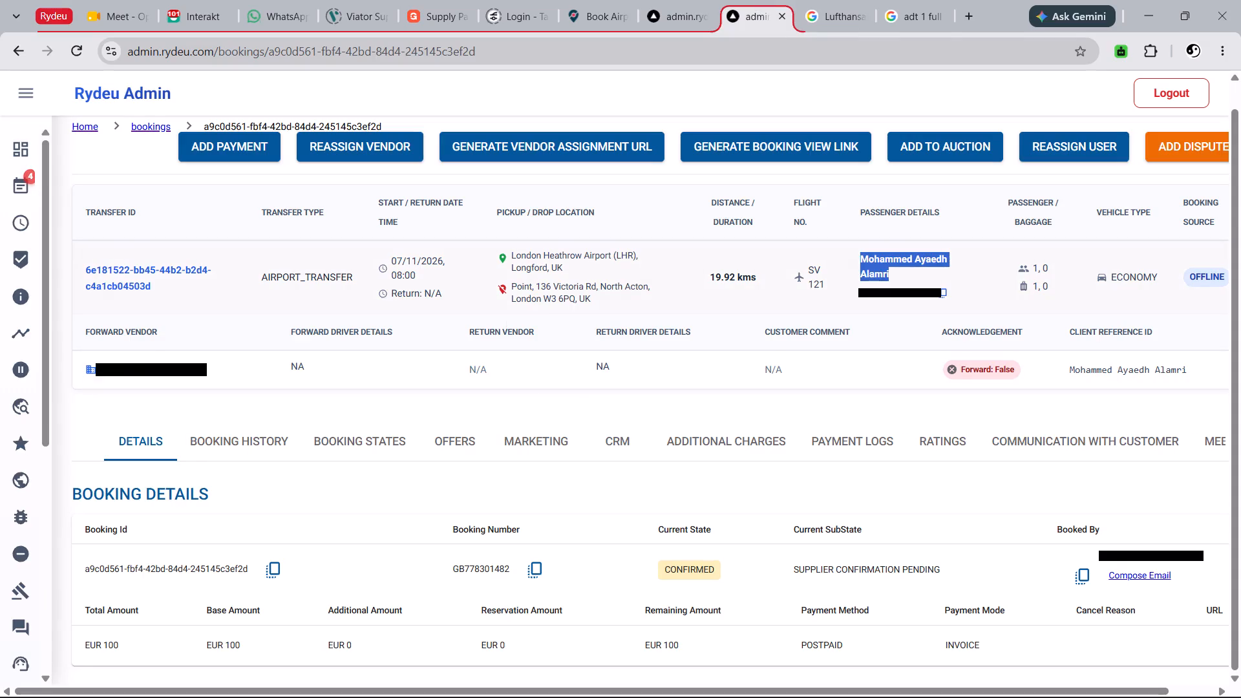
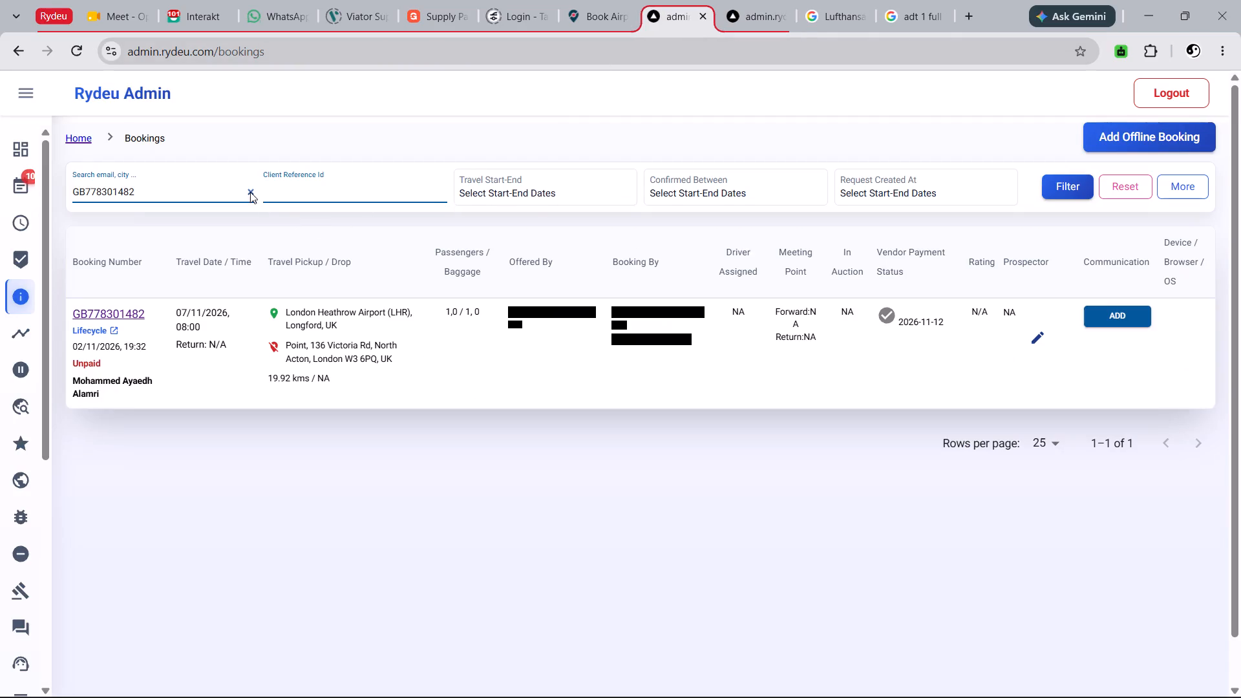
Replace the booking number filter with the copied passenger name as client reference, and review that passenger's bookings.
left_click(250, 192)
left_click(299, 197)
key("ctrl+v")
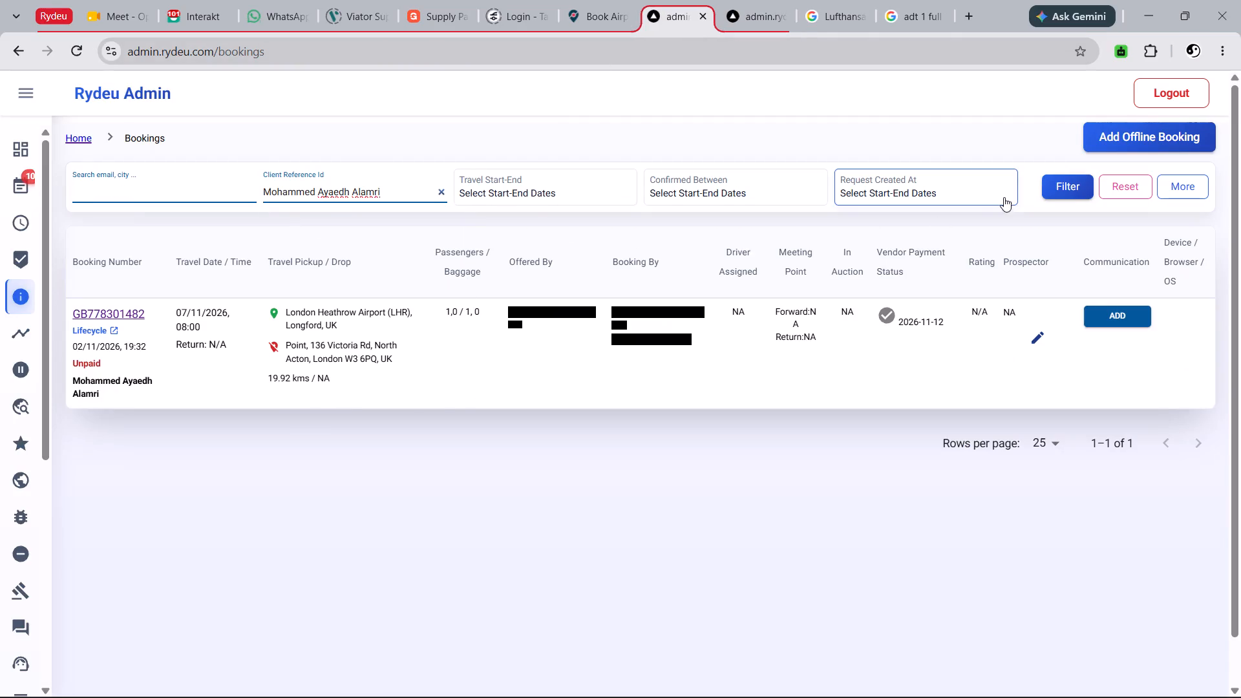
left_click(1063, 177)
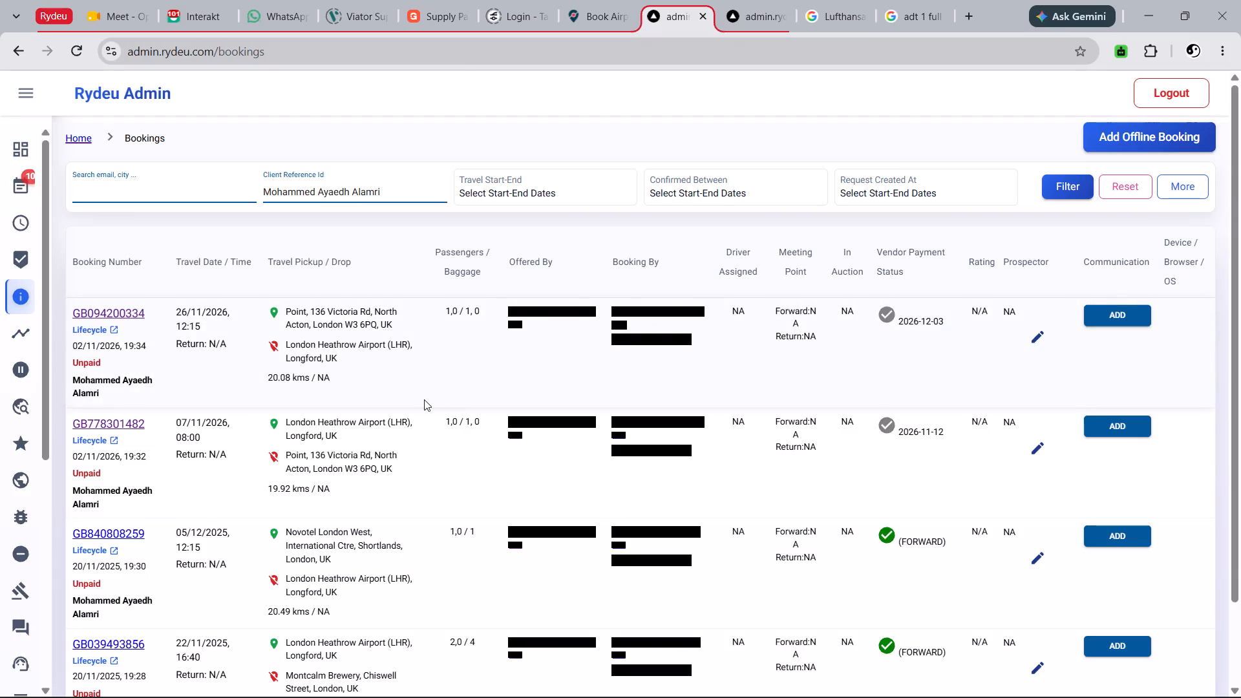
scroll(424, 399, "down", 1)
scroll(424, 399, "up", 1)
Switch to the booking modification chat in Microsoft Teams.
key("alt+Tab")
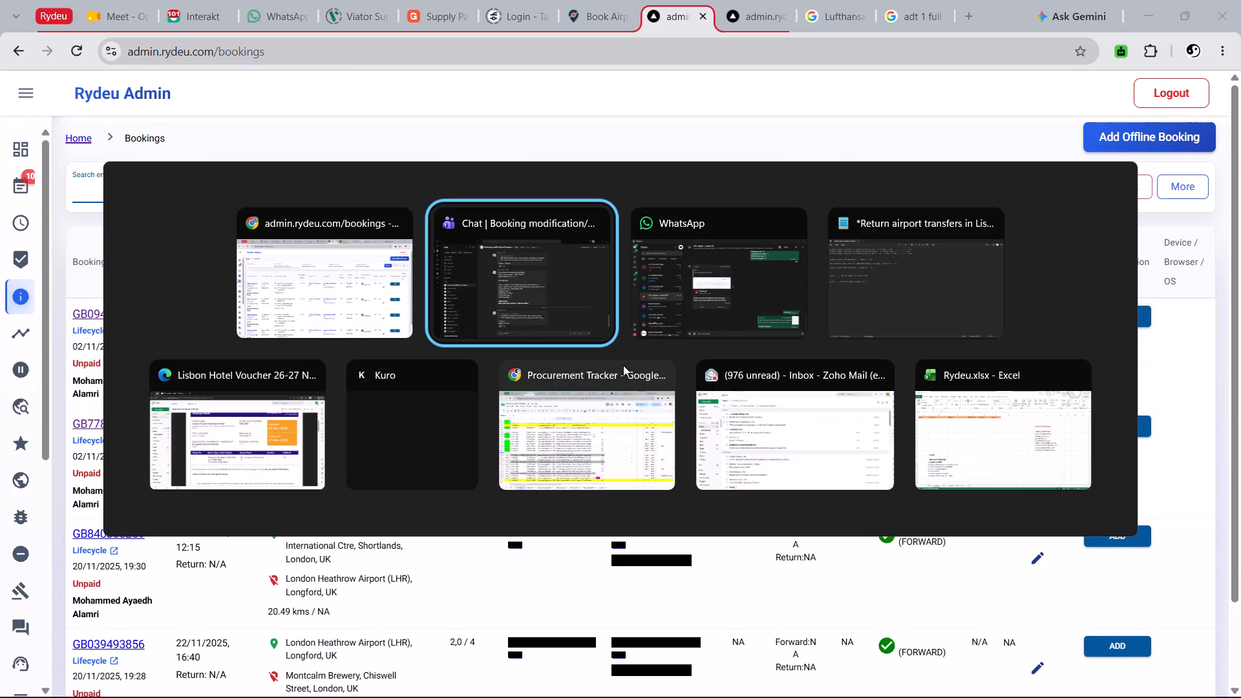
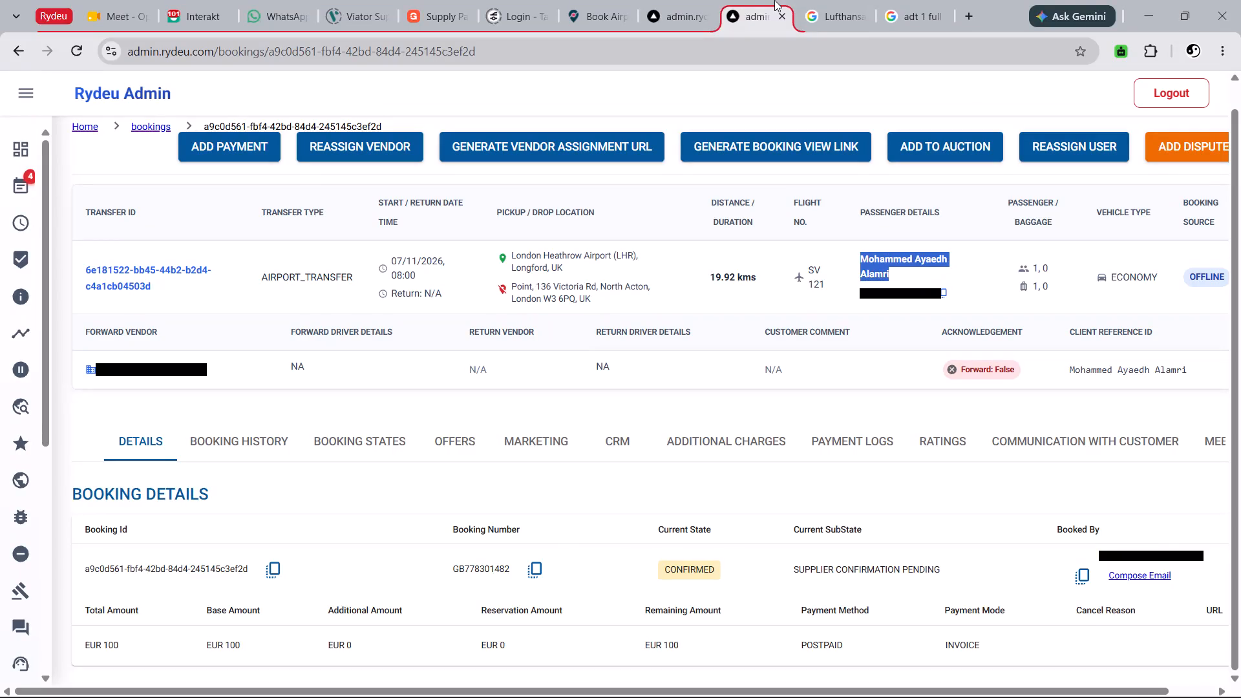
left_click(772, 286)
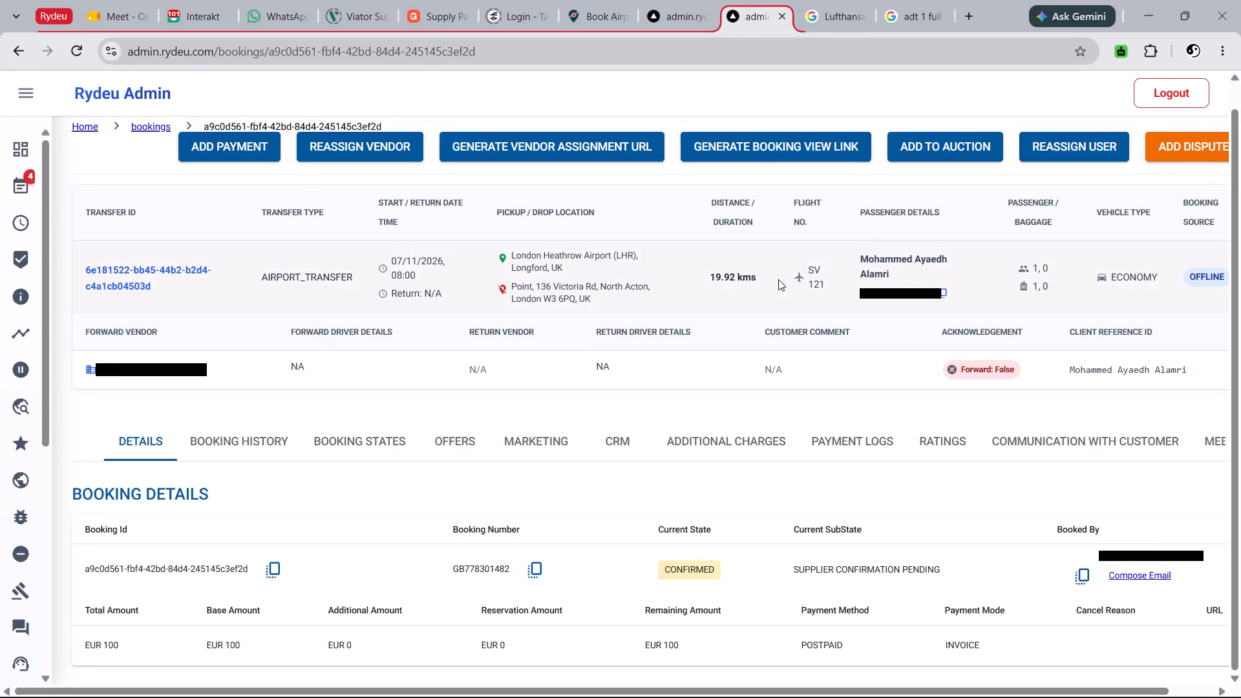
left_click(126, 265)
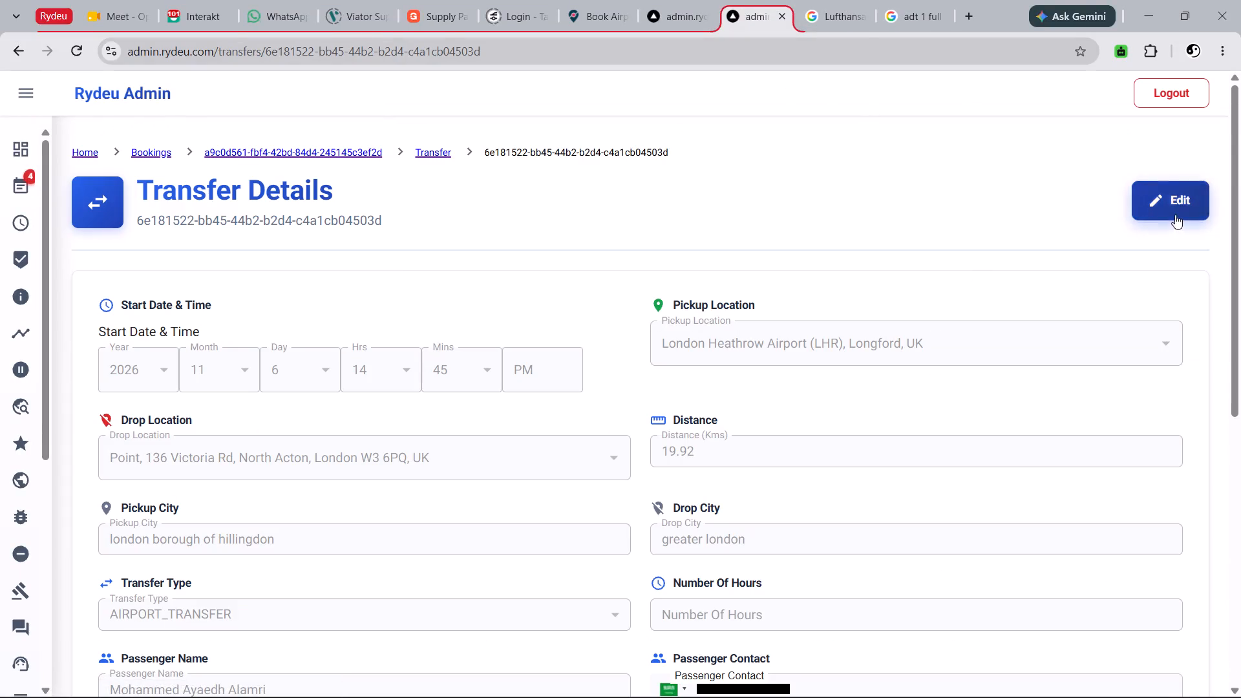
left_click(1175, 215)
scroll(630, 380, "down", 3)
left_click(462, 358)
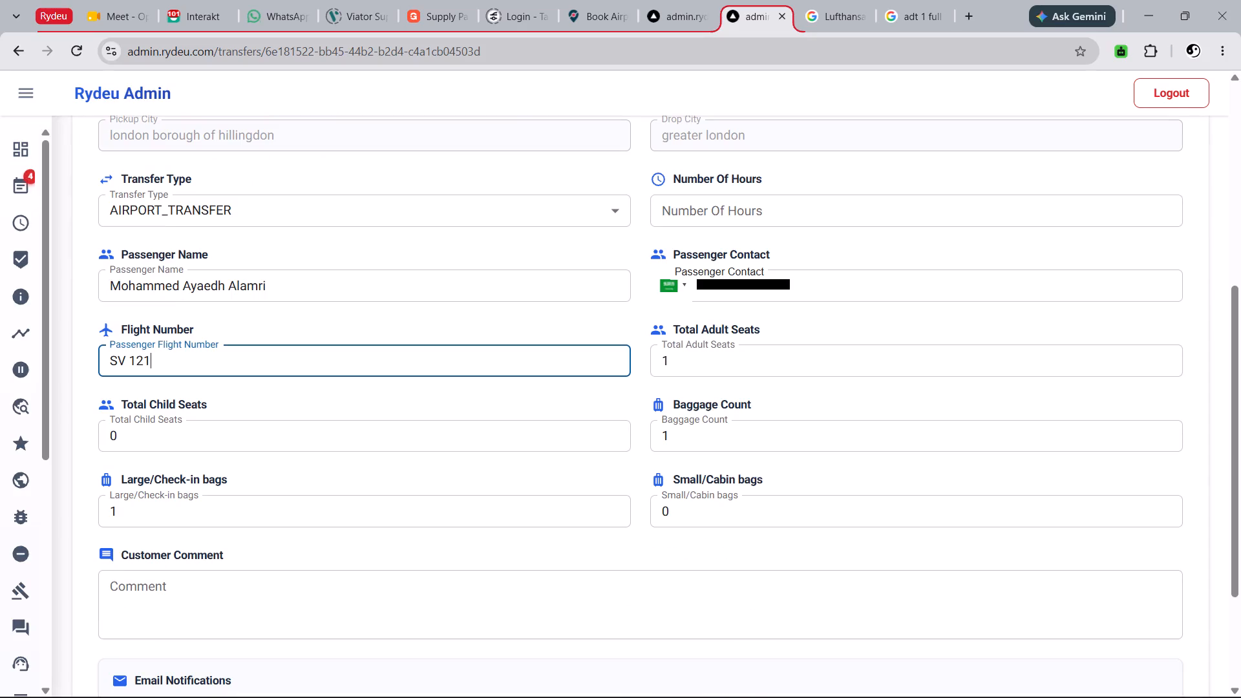
key("BackSpace")
key("BackSpace")
type("11")
scroll(797, 697, "down", 5)
left_click(1103, 640)
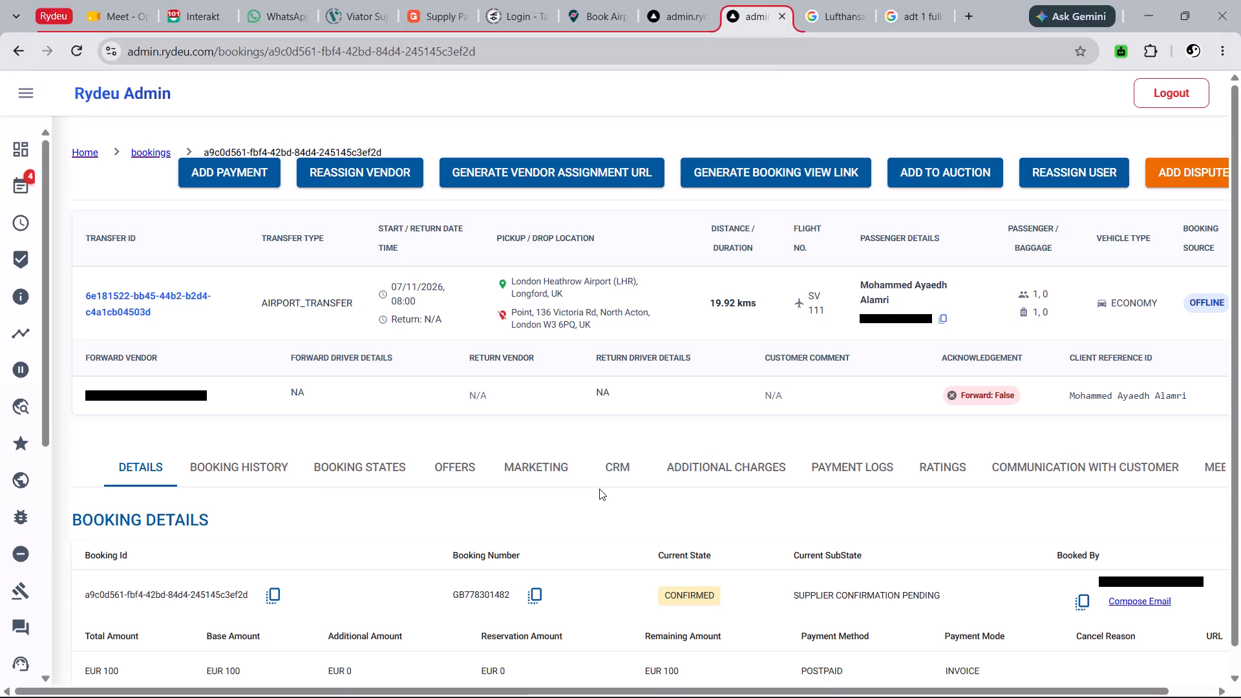
Switch from the booking page to the WhatsApp window.
key("alt+Tab")
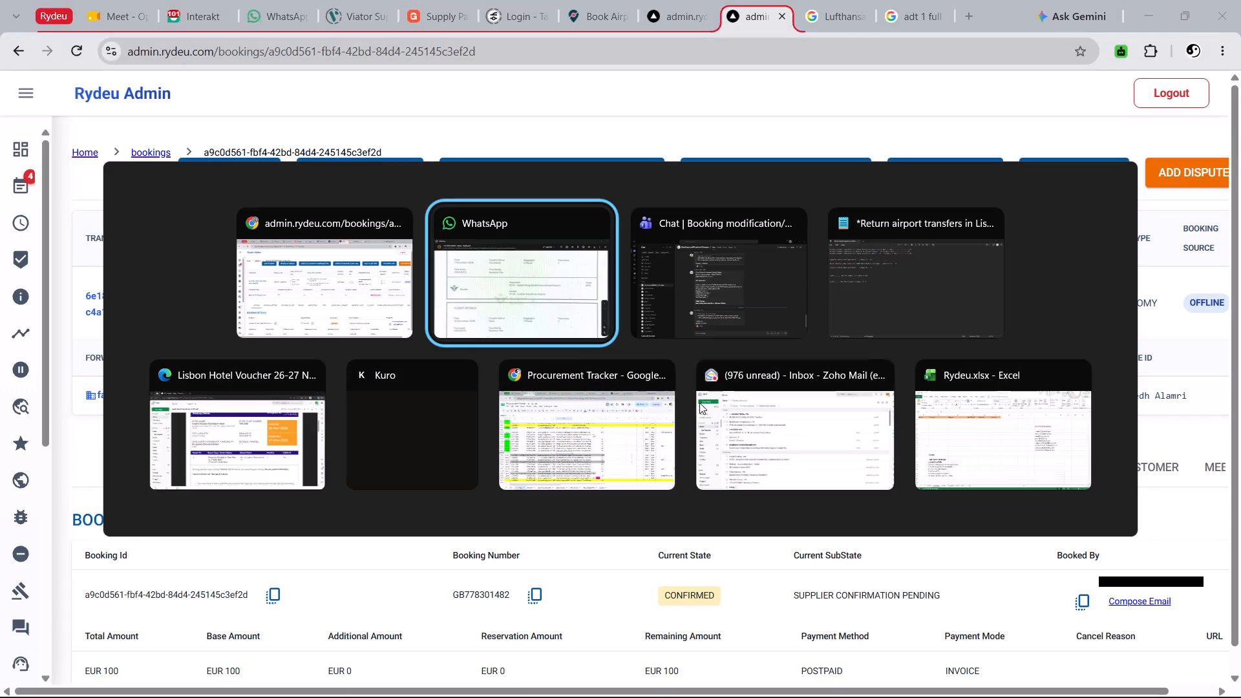
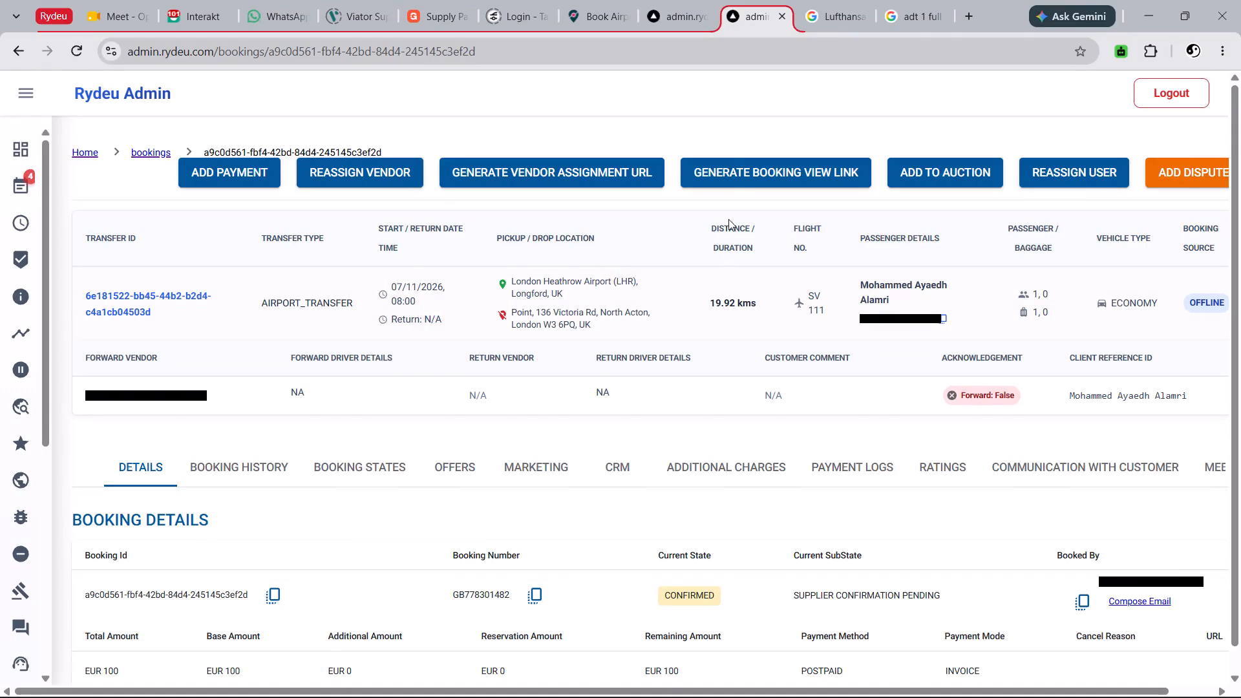
left_click(674, 0)
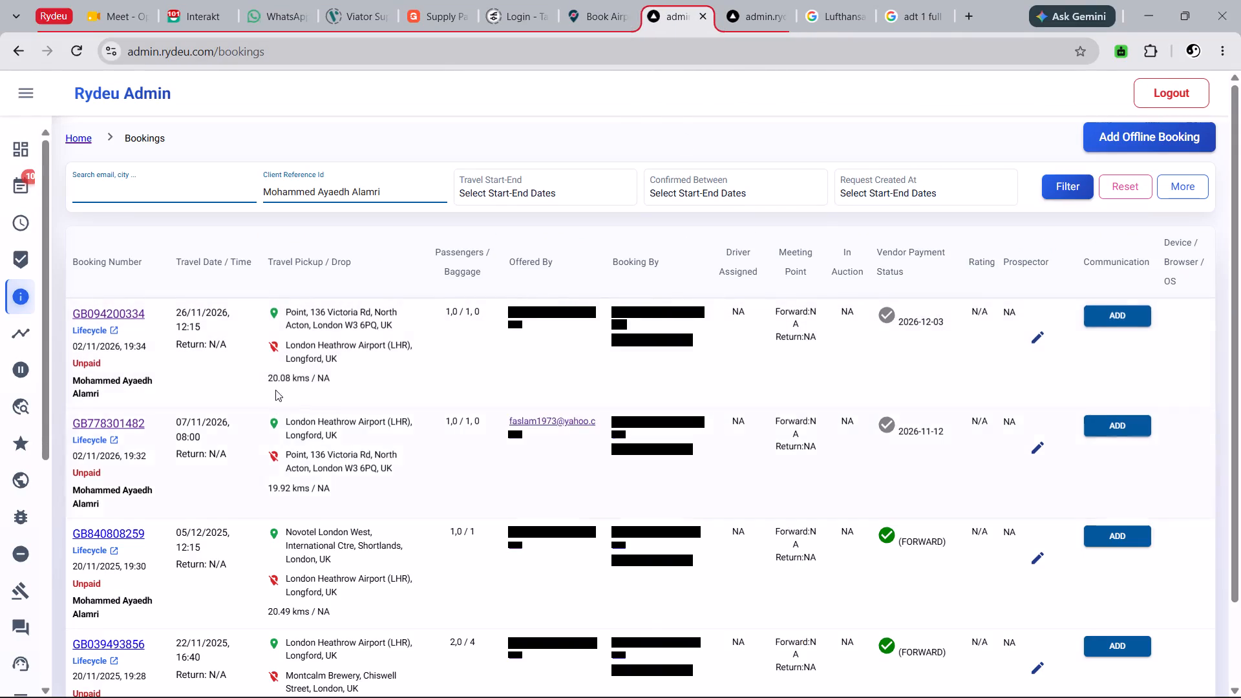
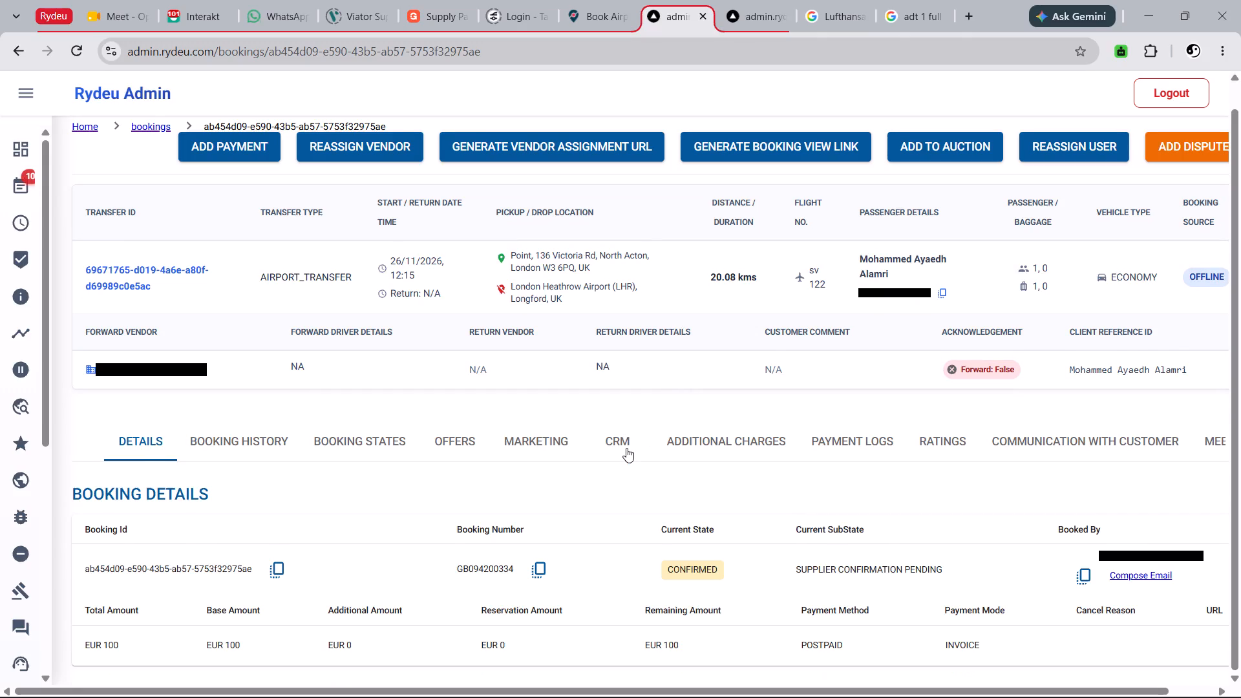
scroll(626, 448, "down", 2)
key("alt+Tab")
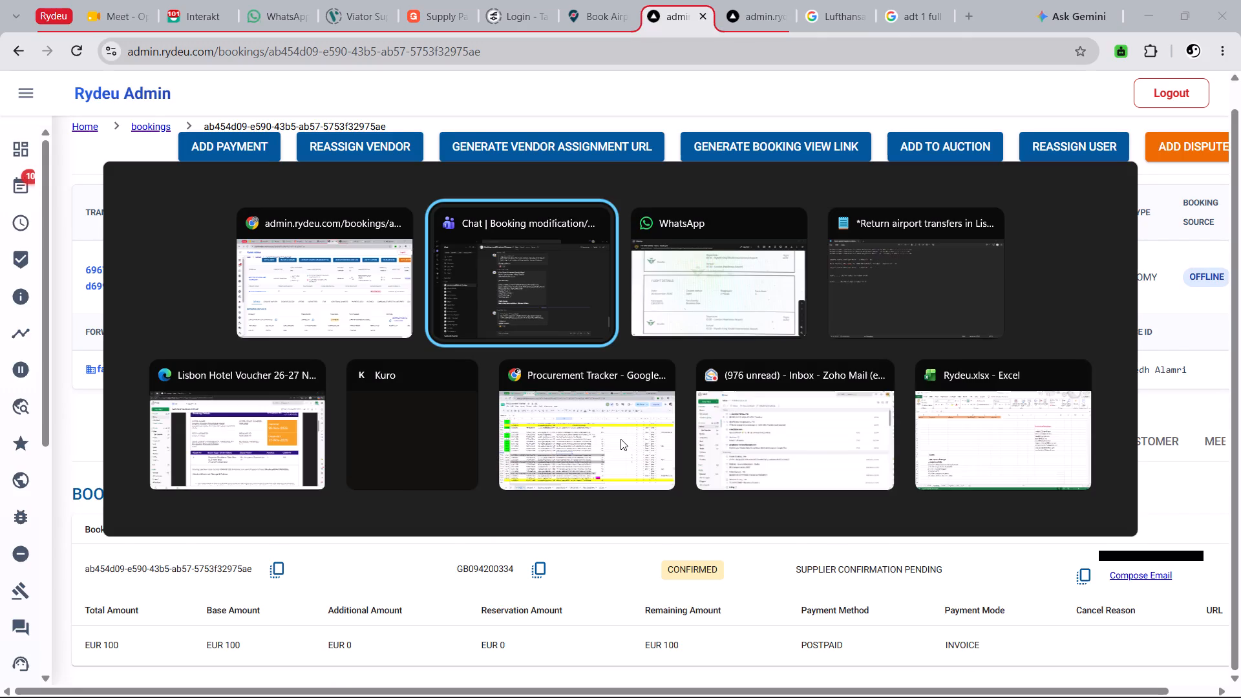
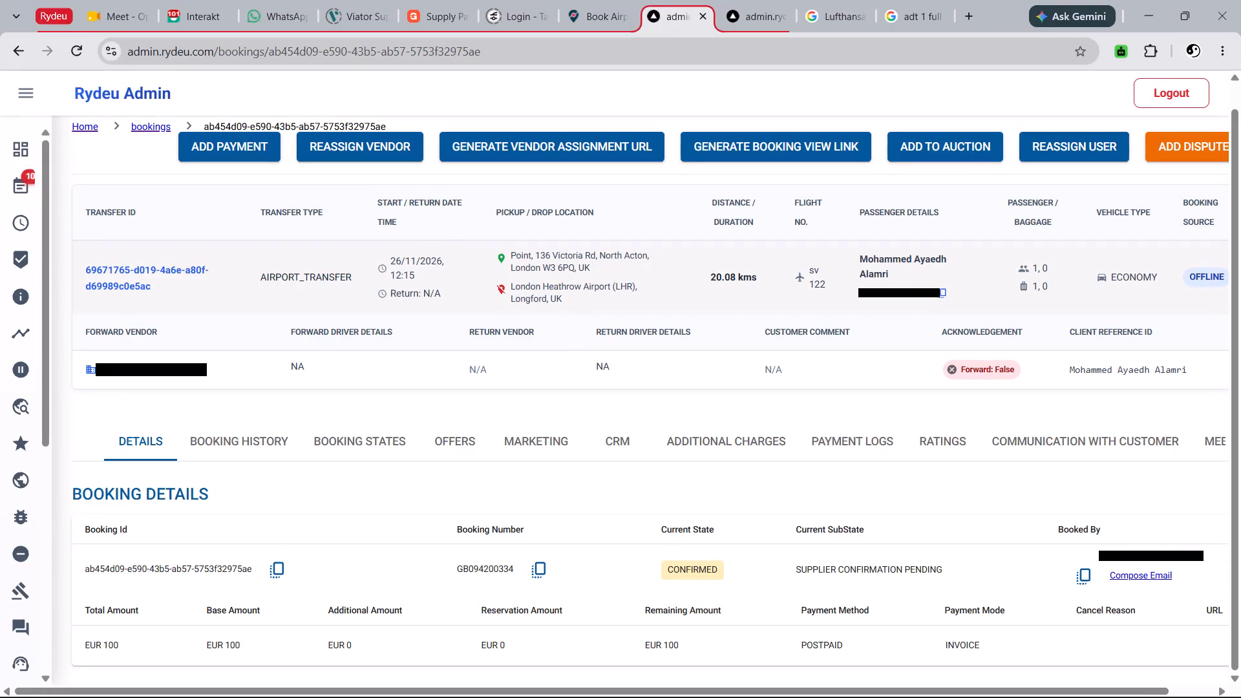
left_click(607, 440)
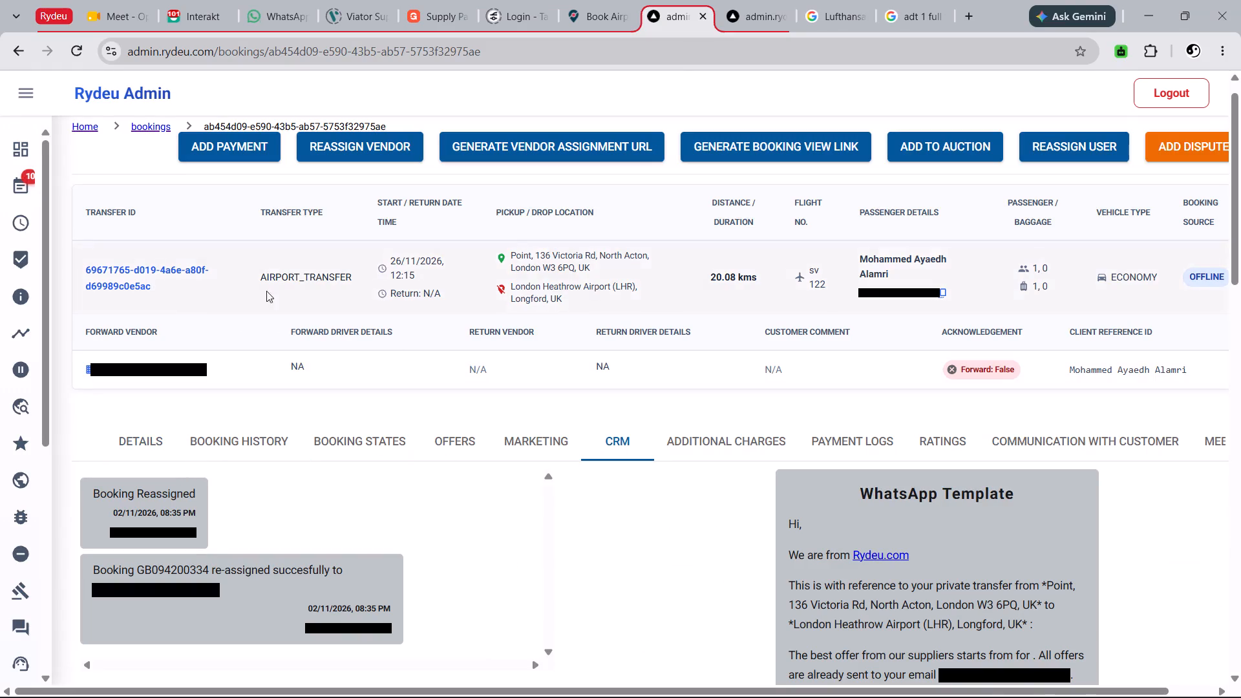
scroll(655, 442, "down", 11)
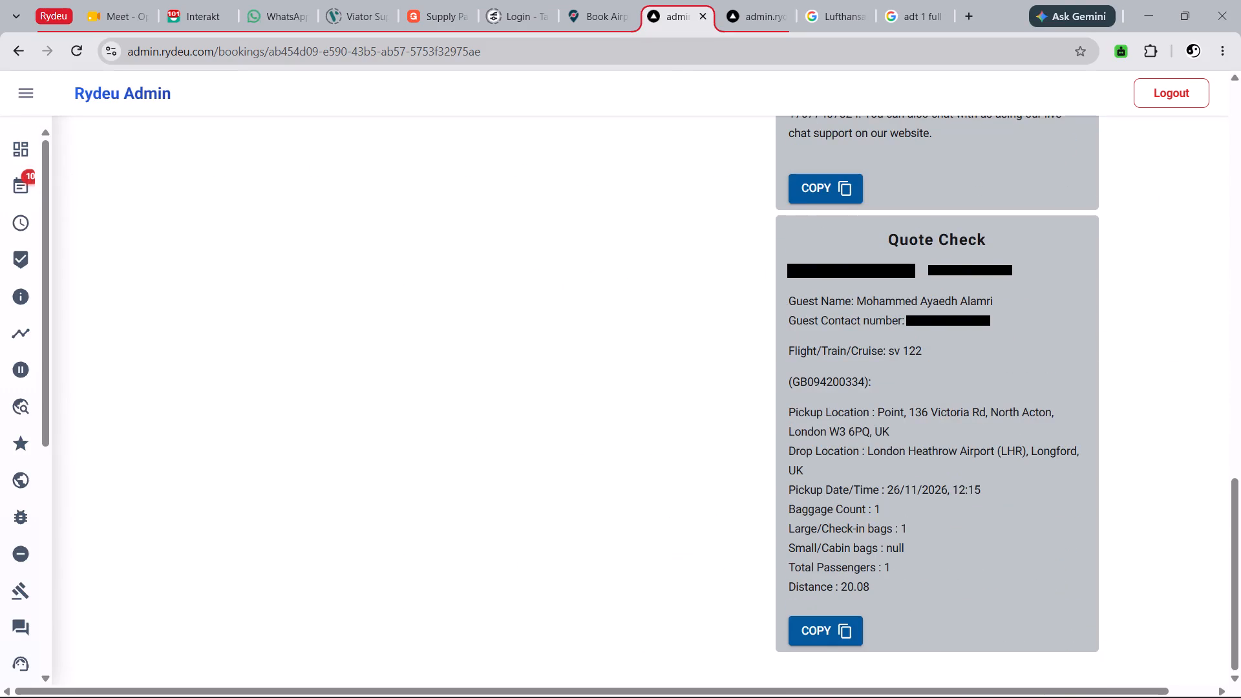
left_click(813, 639)
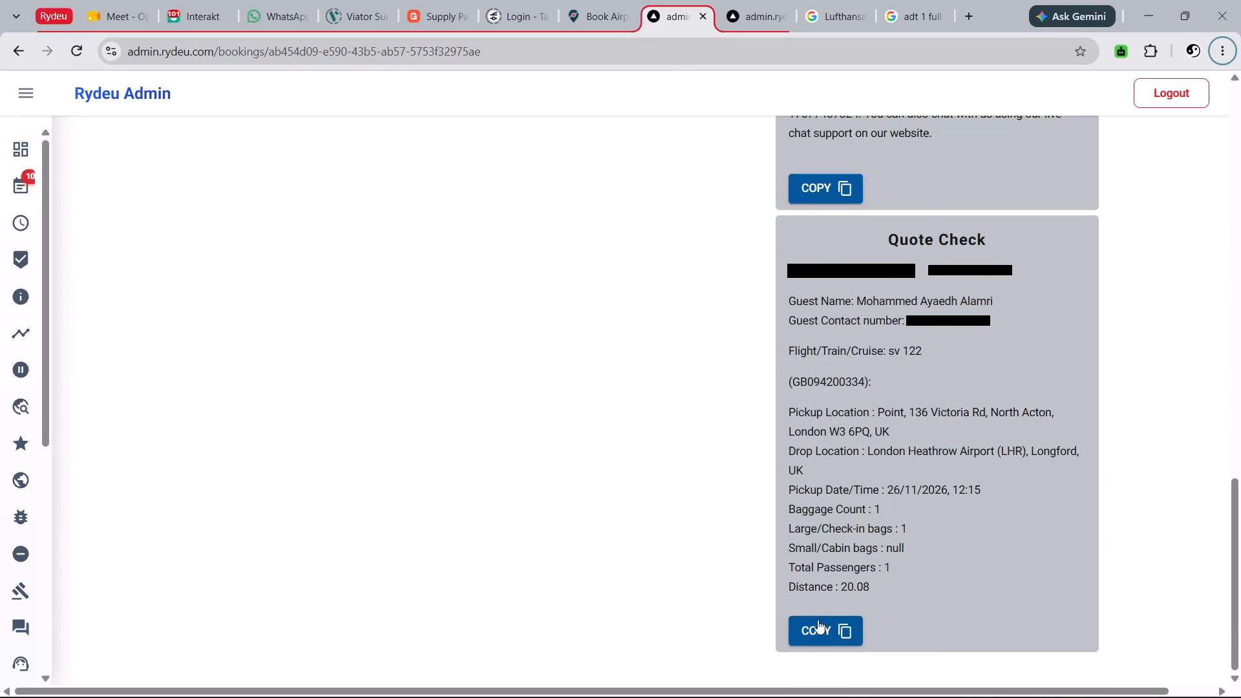
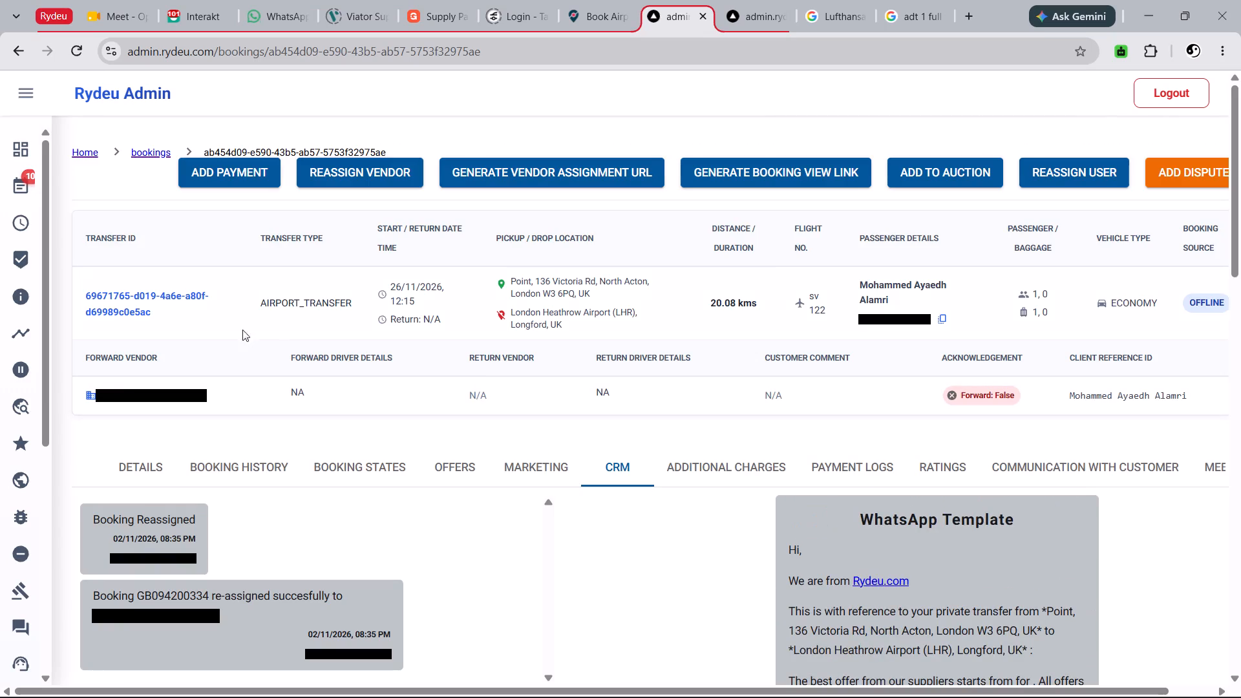
Open the 26/11/2026 North Acton to London Heathrow transfer for editing and set the passenger flight number to SV 110.
left_click(155, 296)
left_click(1157, 200)
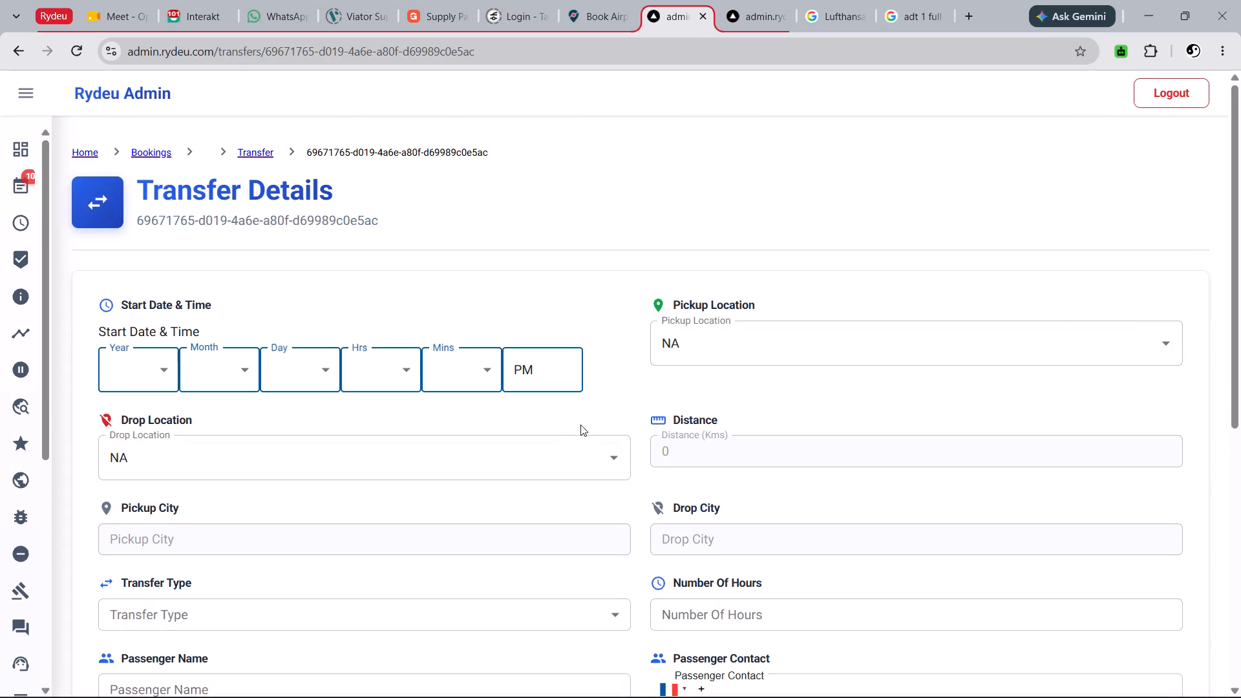
scroll(617, 434, "down", 5)
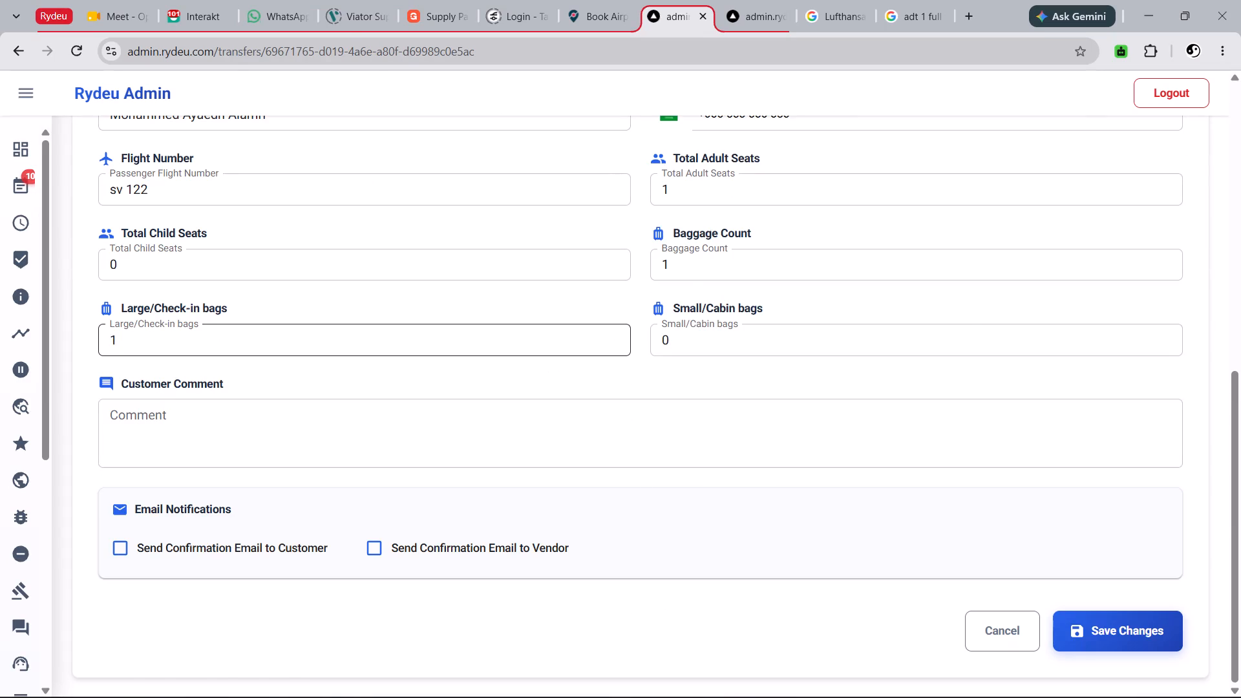
scroll(514, 335, "up", 1)
left_click(368, 320)
key("ctrl+BackSpace")
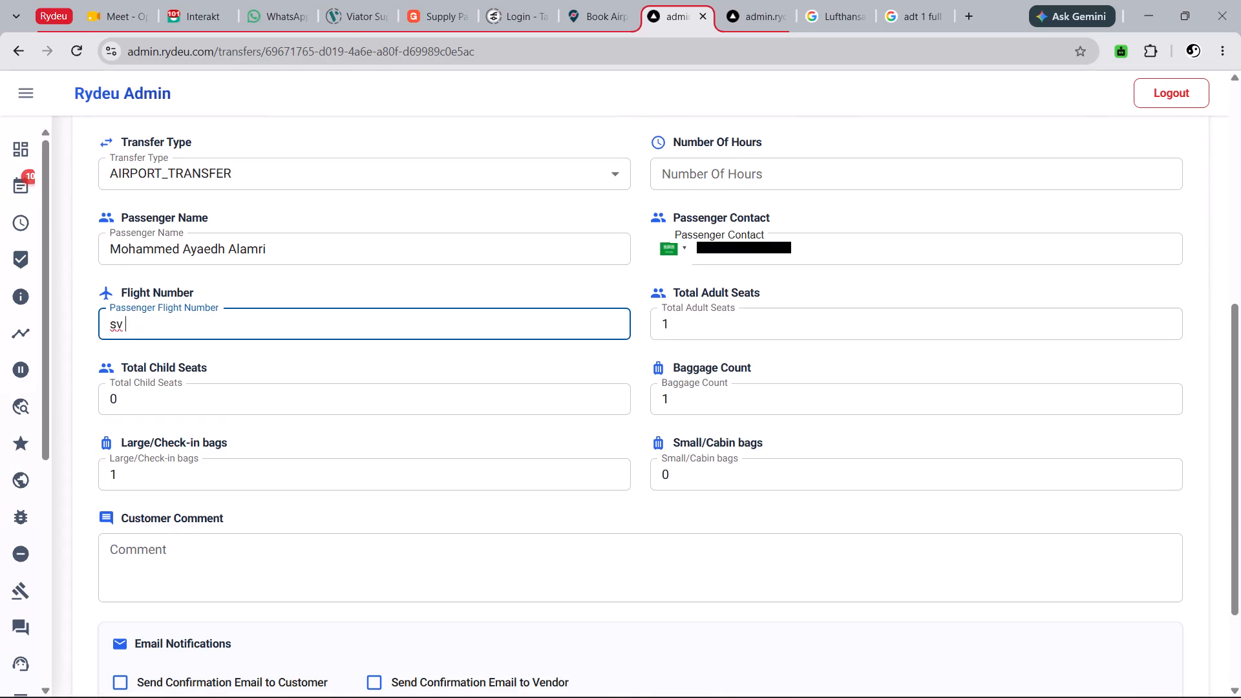
key("ctrl+BackSpace")
key("ctrl+BackSpace")
key("ctrl+BackSpace")
type("SV 110")
Switch to the Booking modification chat in Teams.
key("alt+Tab")
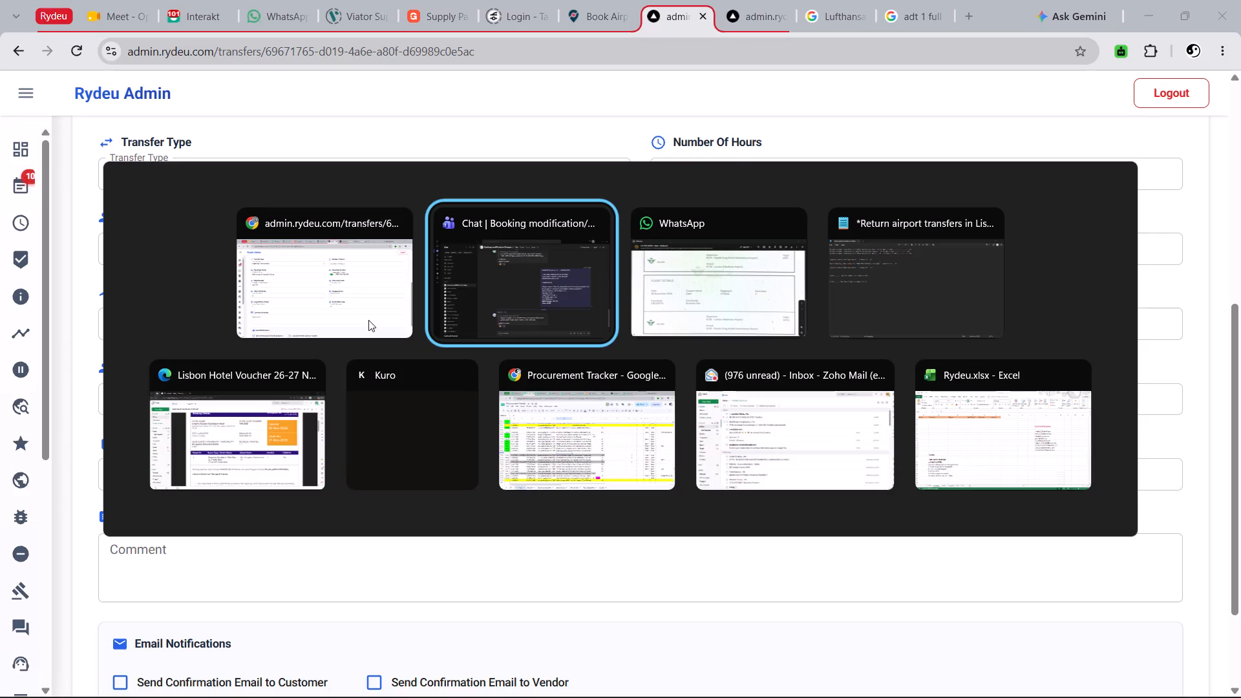
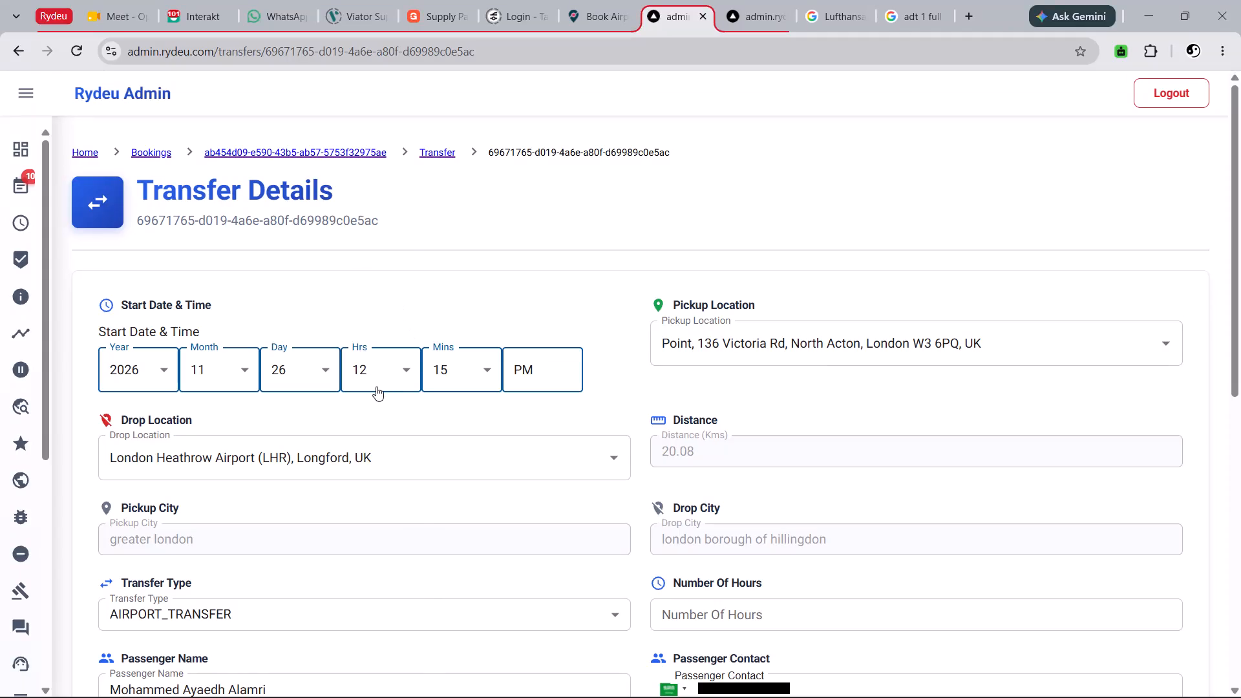
Set the North Acton to London Heathrow transfer's start time on 26/11/2026 to 6:00 AM and save the changes.
left_click(376, 386)
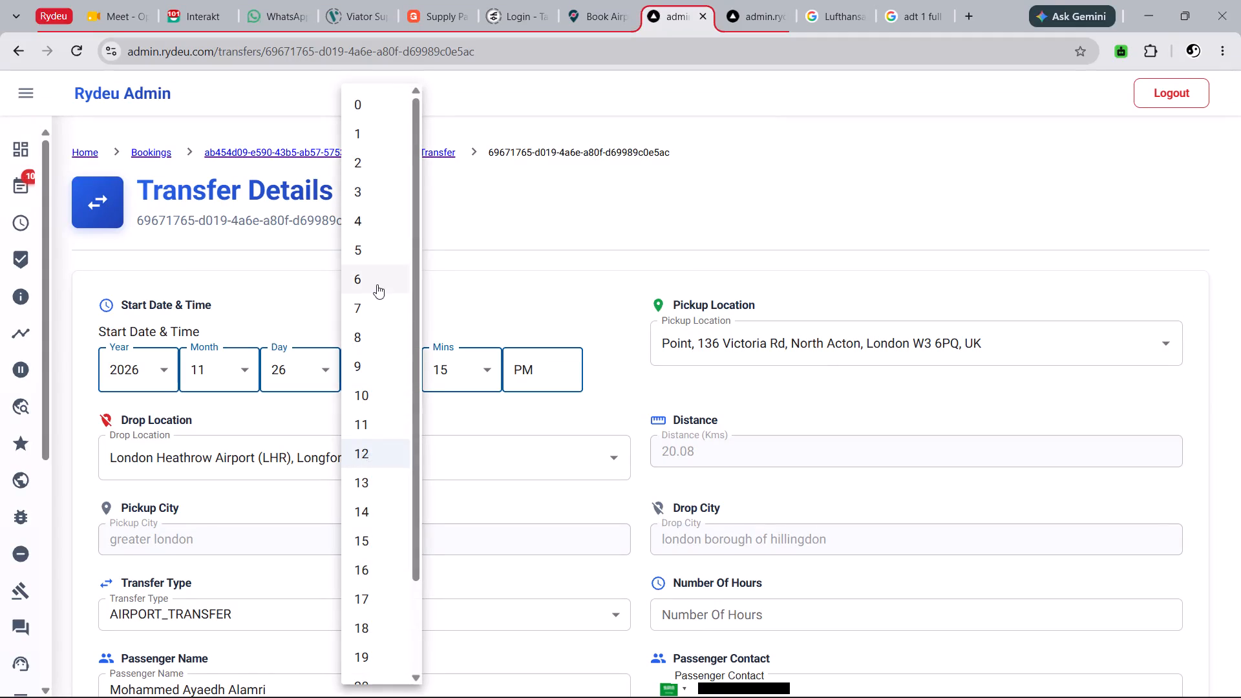
left_click(380, 284)
left_click(461, 375)
left_click(453, 114)
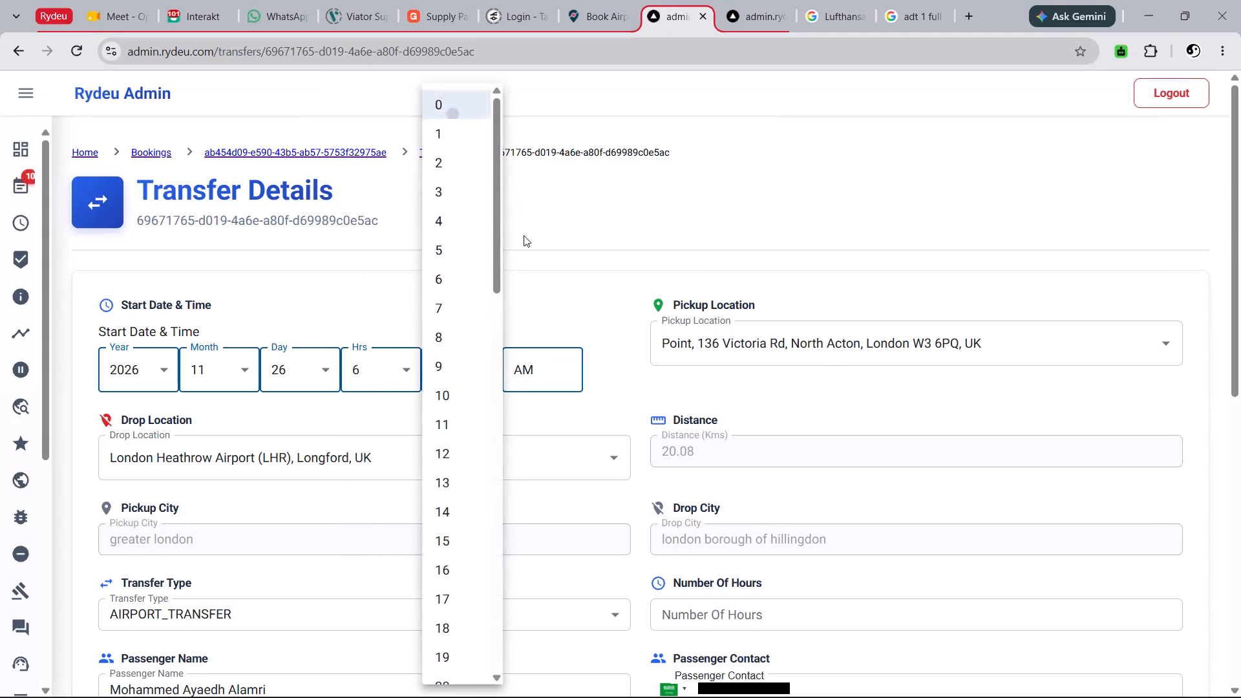
scroll(686, 361, "down", 6)
left_click(1118, 645)
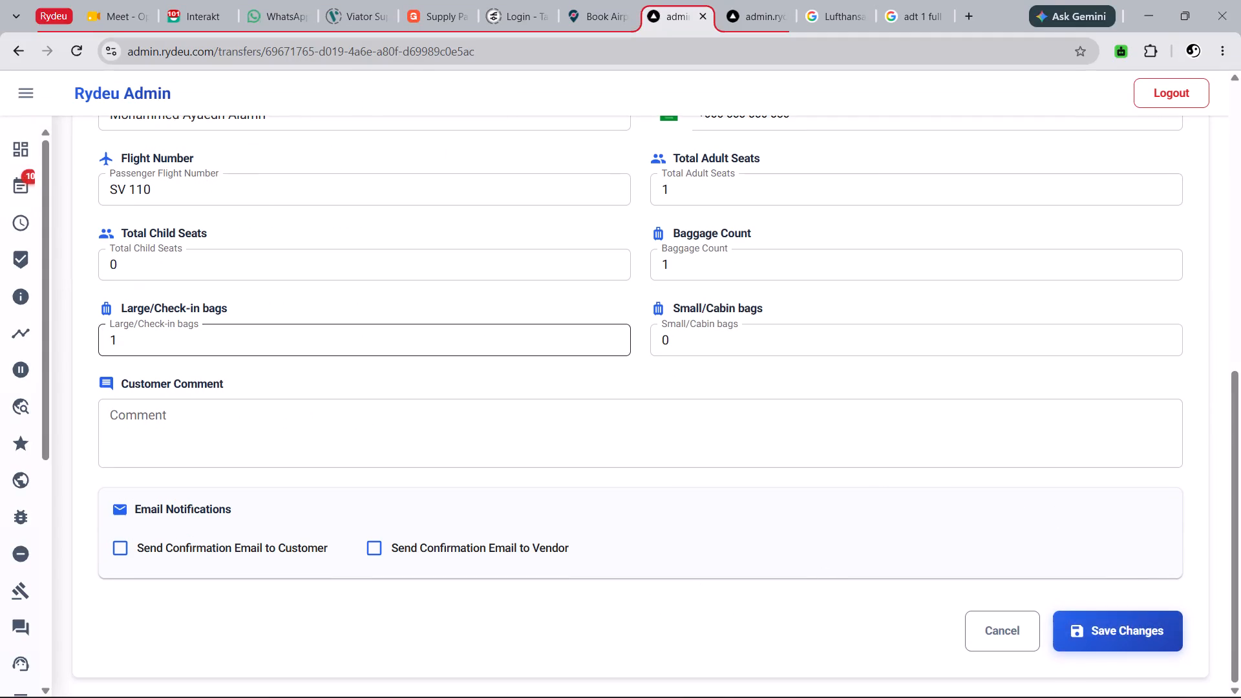
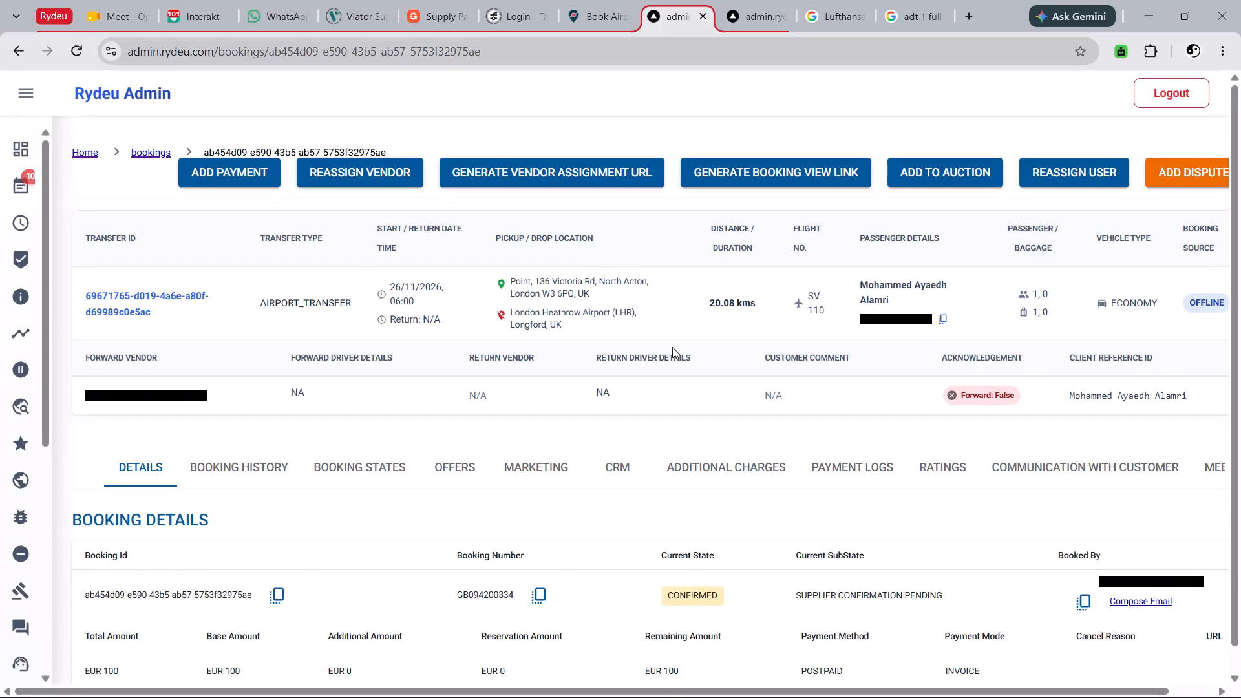
Switch from the updated booking to the WhatsApp window with the open document.
key("alt+Tab")
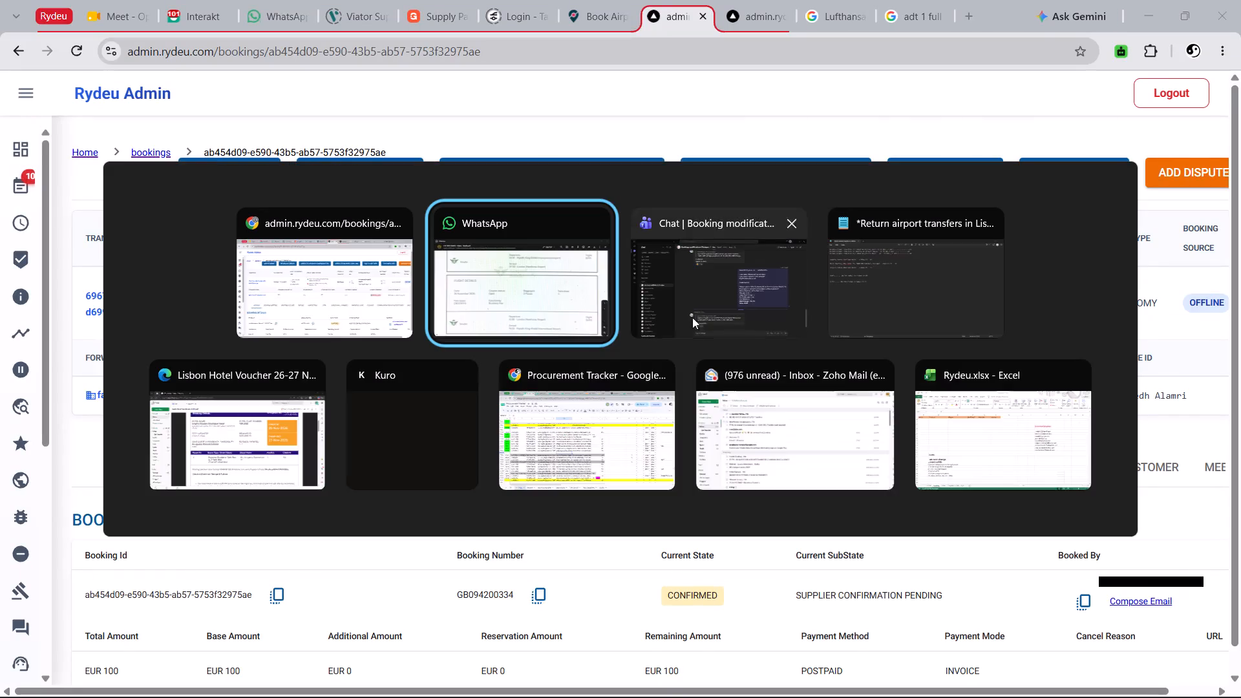